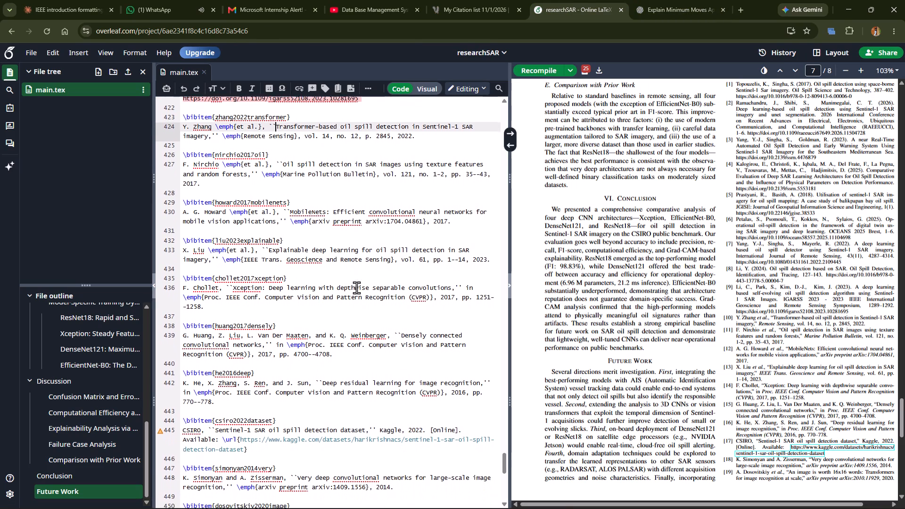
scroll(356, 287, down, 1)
Switch to the ChatGPT conversation "Explain Minimum Moves Approach" in the browser.
click(676, 0)
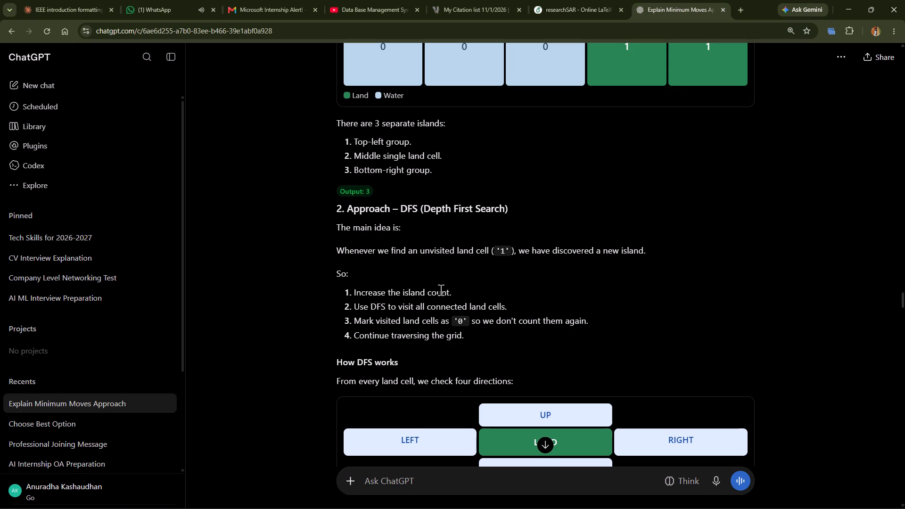
Switch to the Citation Machine page in the browser and return from the copied-citation notice to the citation list.
scroll(477, 350, down, 1)
click(477, 4)
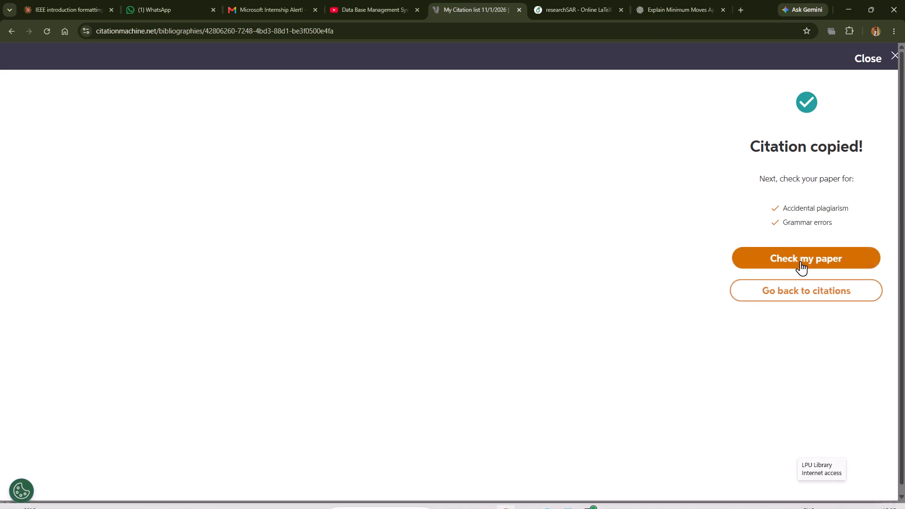
click(801, 286)
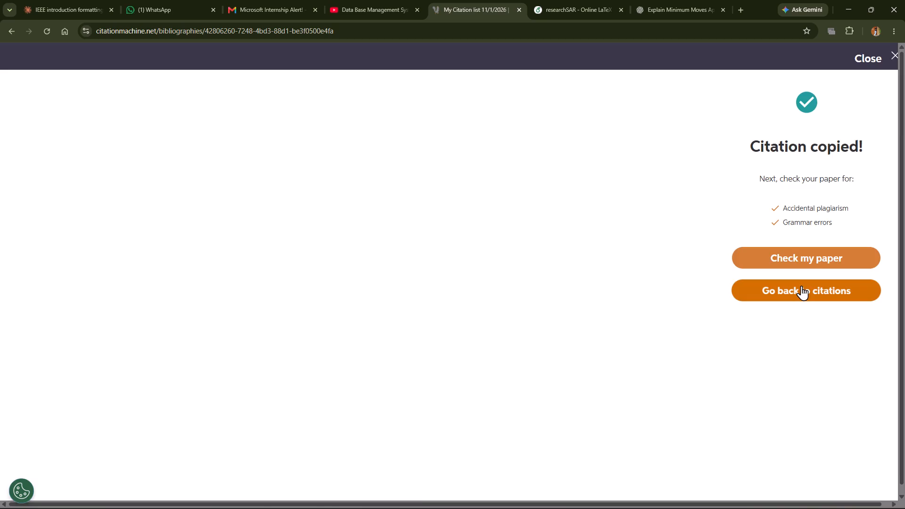
click(647, 160)
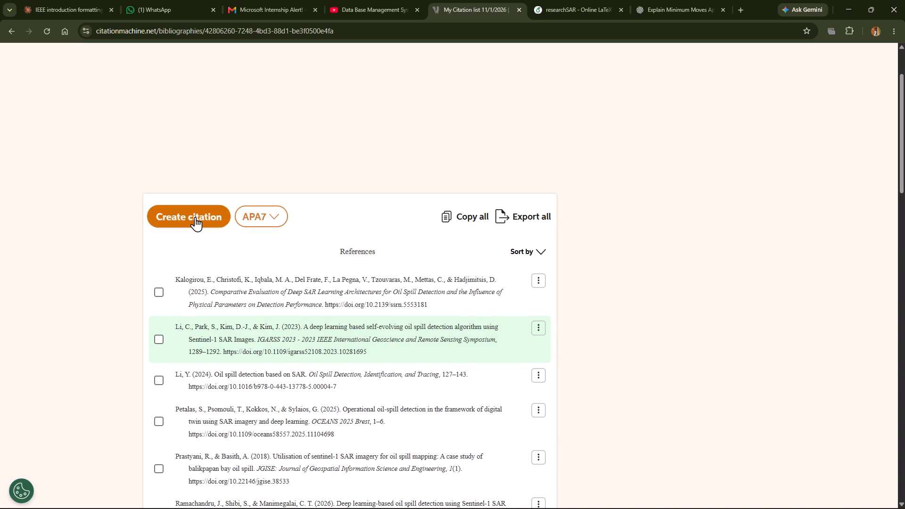
Start a new APA citation with Journal as the source type, ready to search by title or DOI.
click(195, 217)
scroll(221, 343, down, 1)
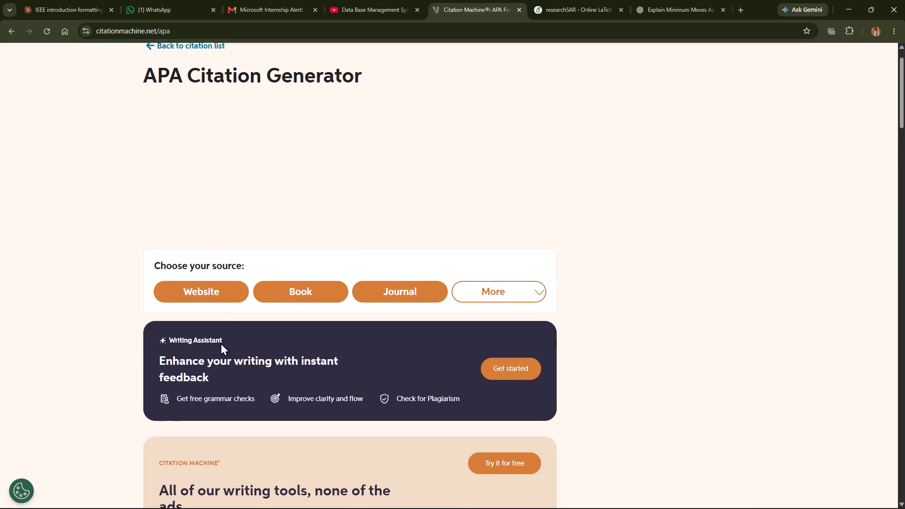
scroll(221, 343, down, 1)
click(383, 292)
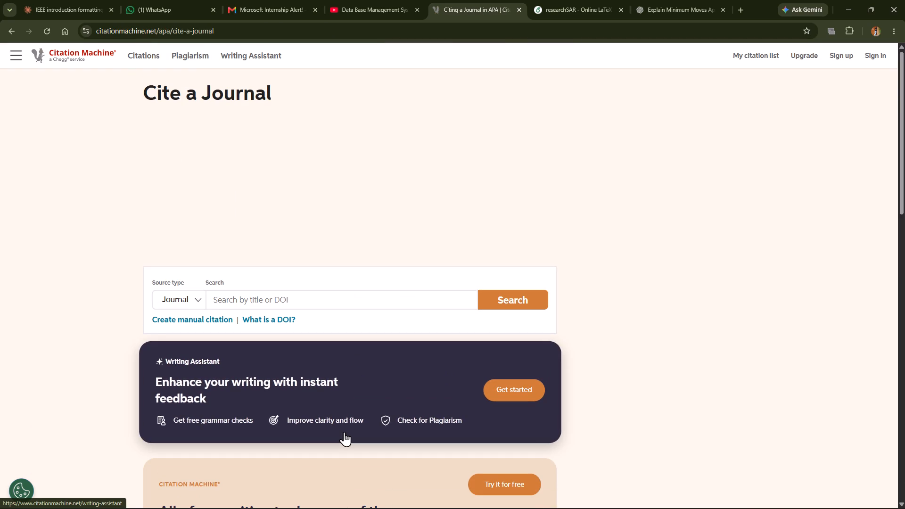
click(401, 303)
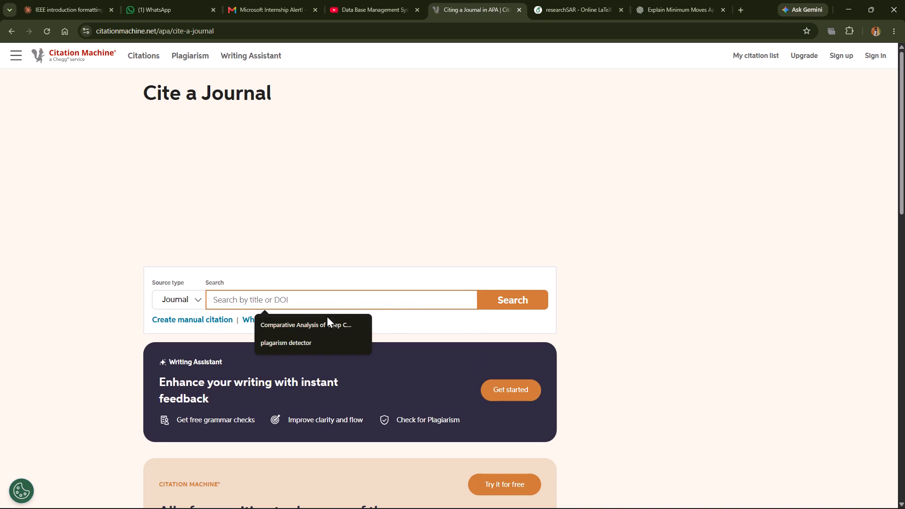
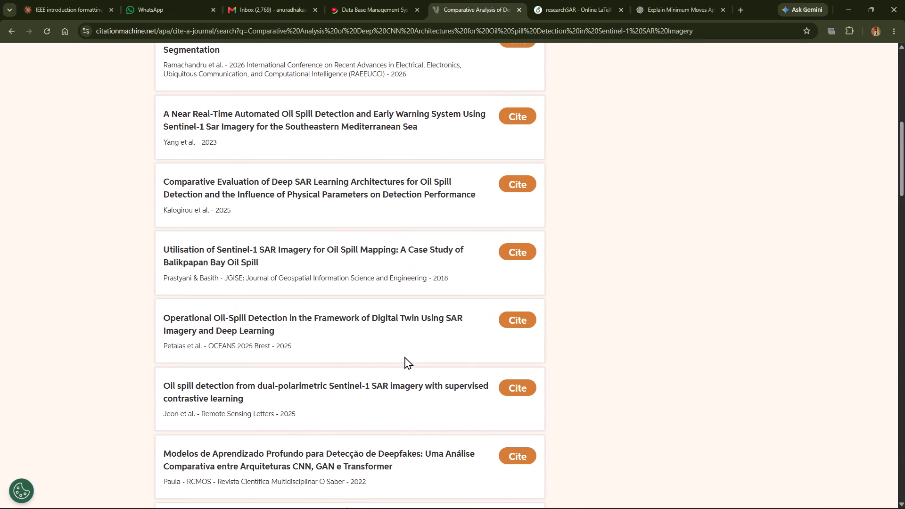
Cite the 2022 RCMOS article "Modelos de Aprendizado Profundo para Detecção de Deepfakes" from the search results and accept its found source information.
scroll(417, 429, down, 1)
scroll(492, 432, down, 2)
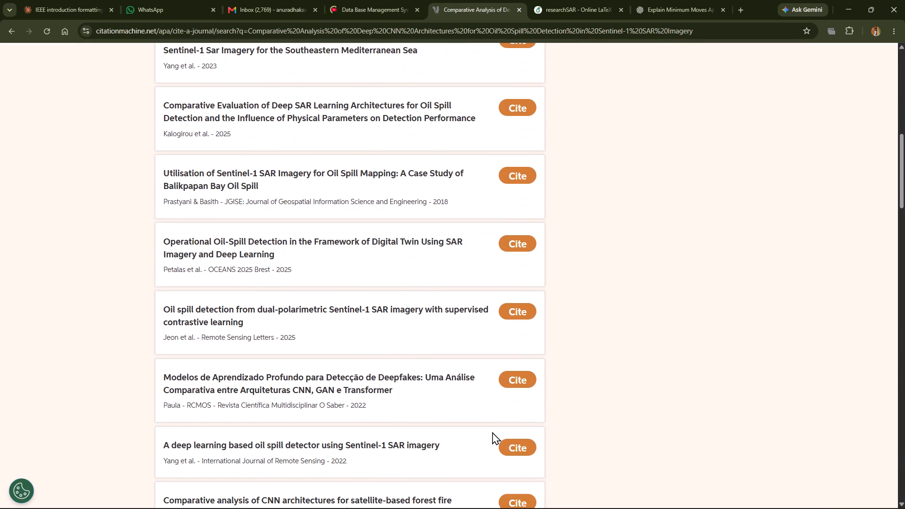
click(521, 378)
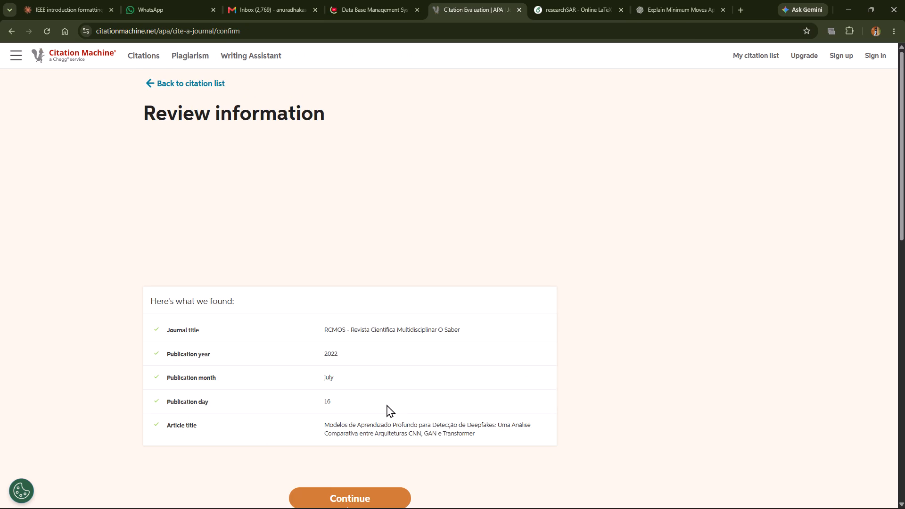
click(372, 489)
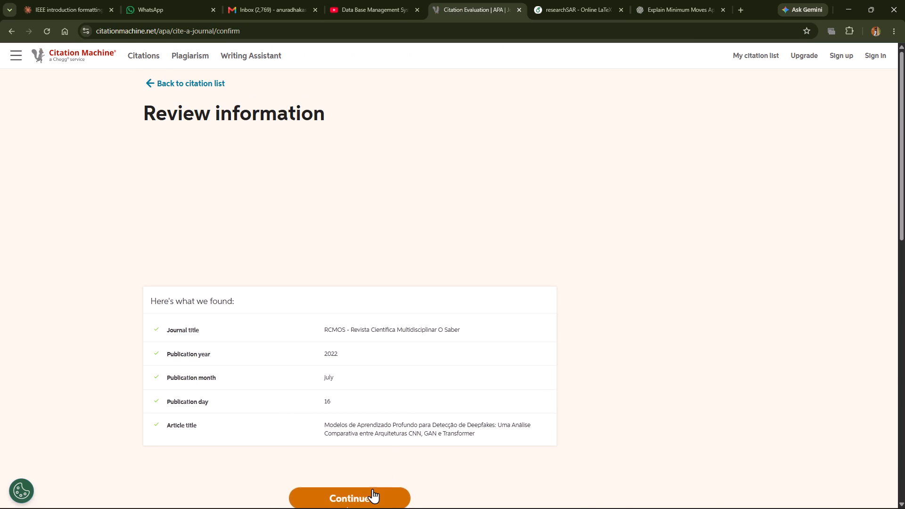
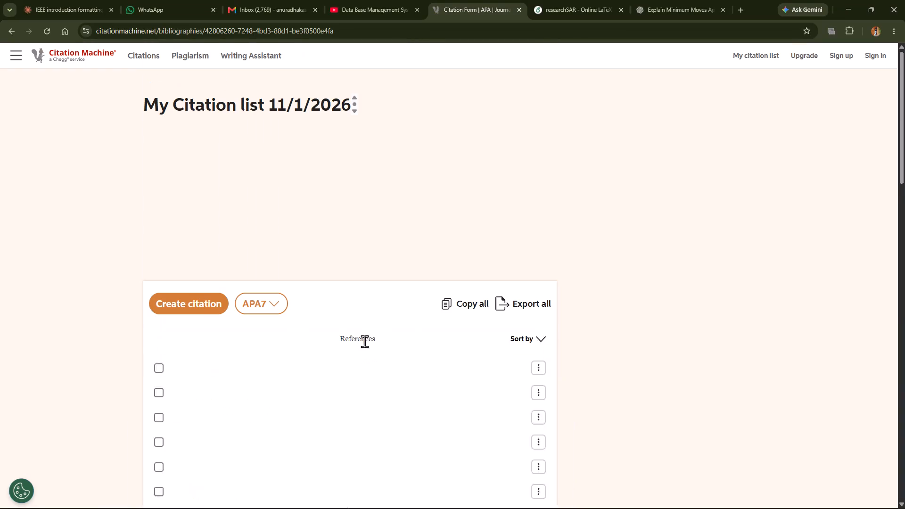
Copy the full citation of the 2022a entry "Modelos de aprendizado profundo Para Detecção de Deepfakes" from the reference list.
scroll(362, 344, down, 1)
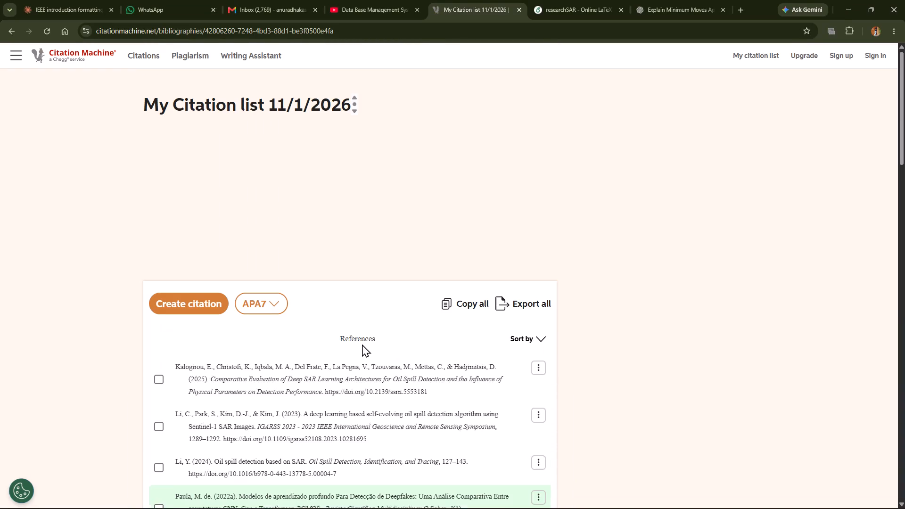
scroll(362, 344, down, 2)
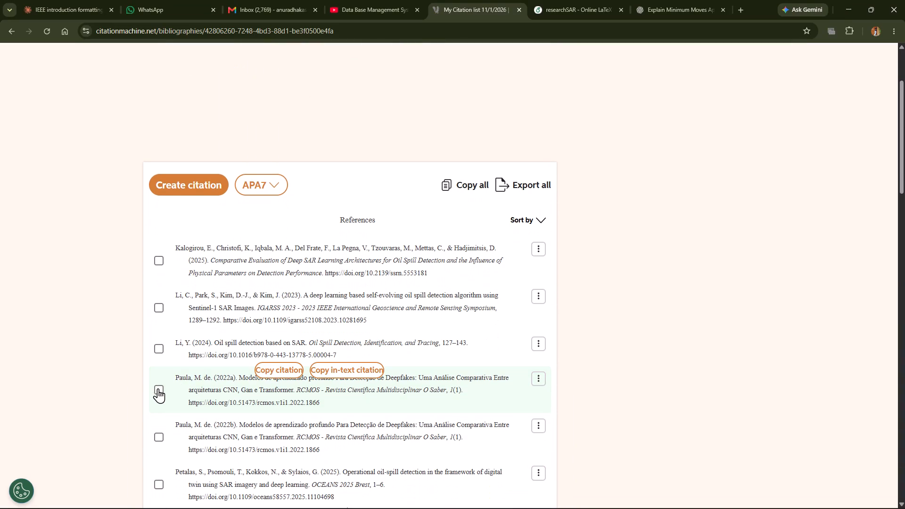
click(282, 371)
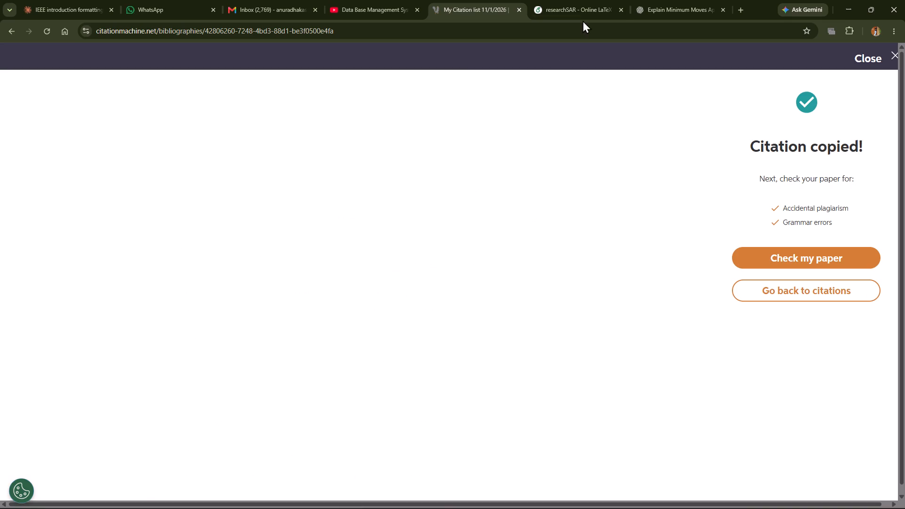
In the researchSAR Overleaf project, replace the zhang2022transformer reference text with the copied "Modelos de aprendizado profundo Para Detecção de Deepfakes" citation and recompile.
click(581, 0)
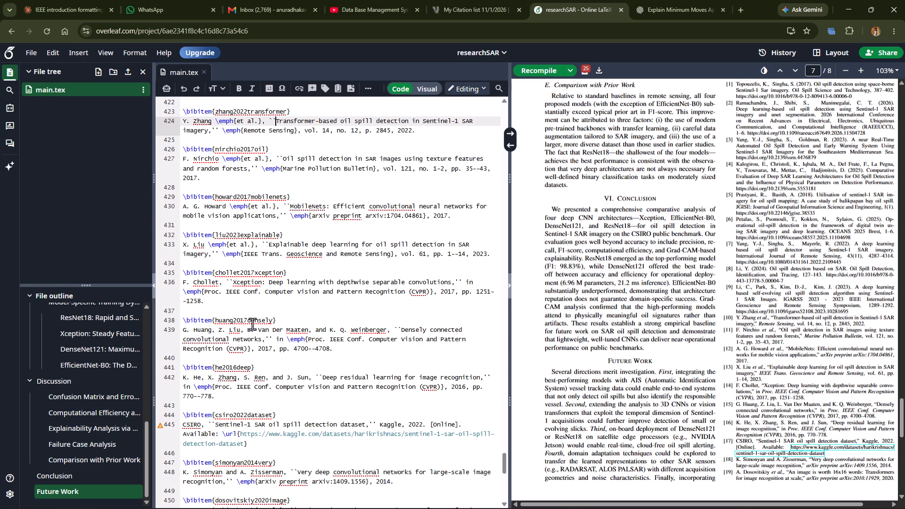
scroll(252, 324, up, 2)
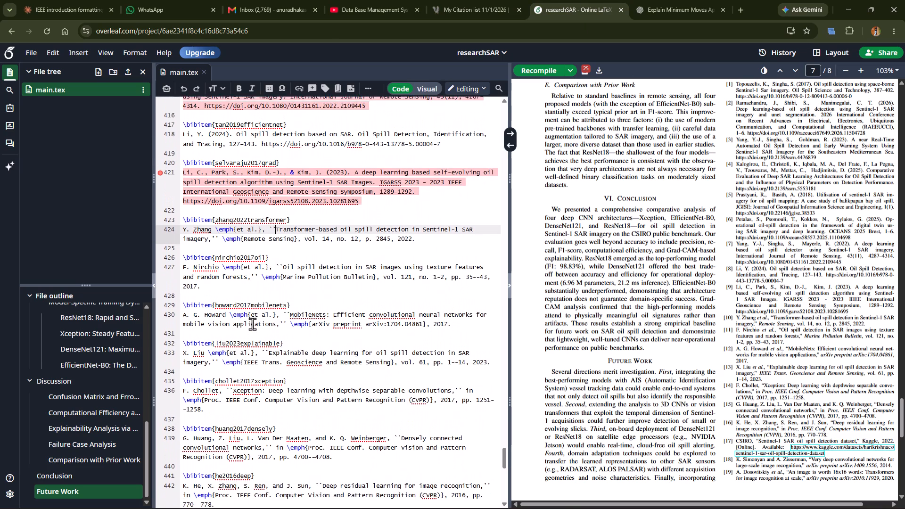
scroll(252, 324, up, 1)
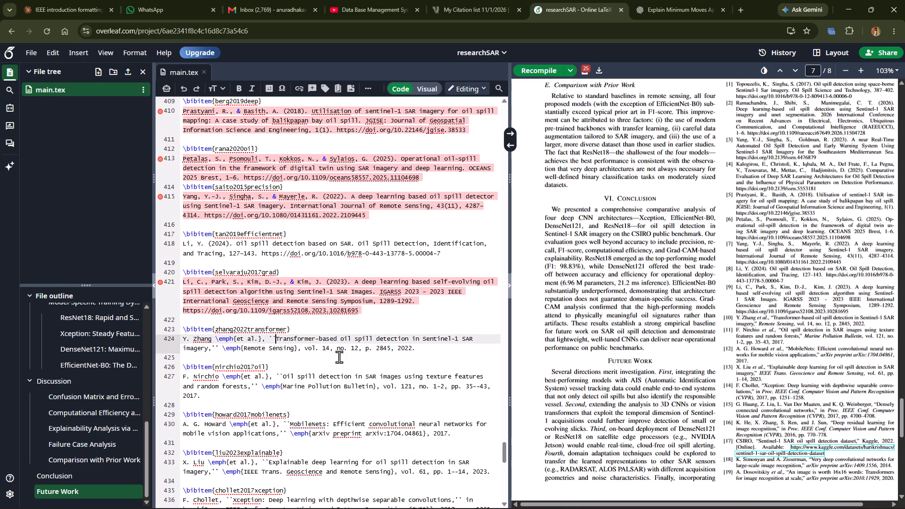
drag(421, 350, 182, 342)
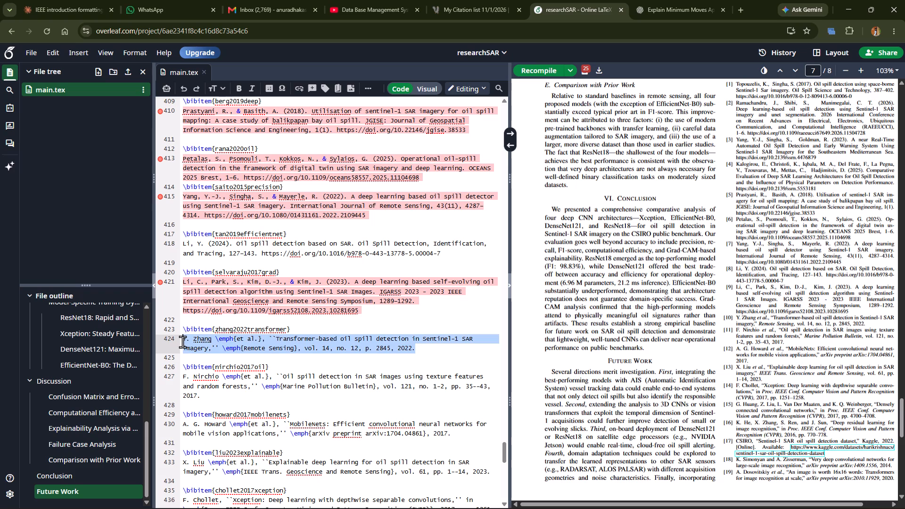
key(BackSpace)
key(ctrl+v)
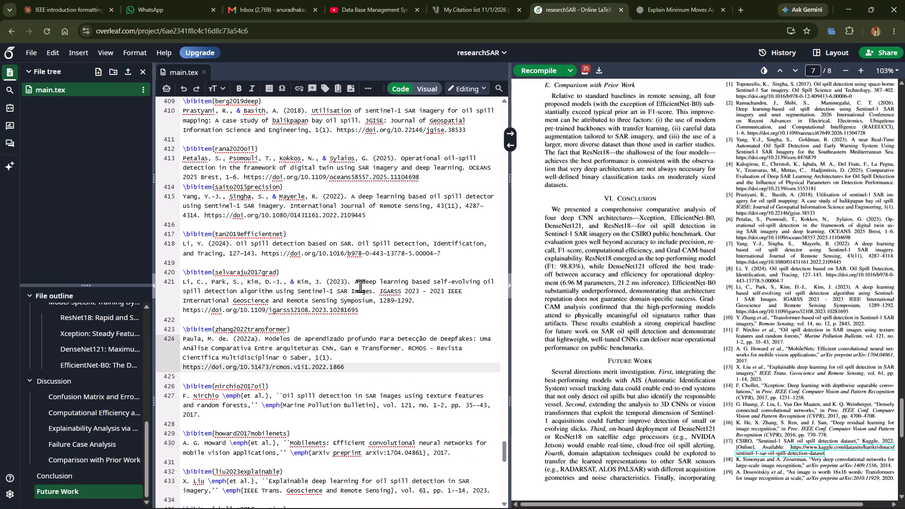
click(538, 66)
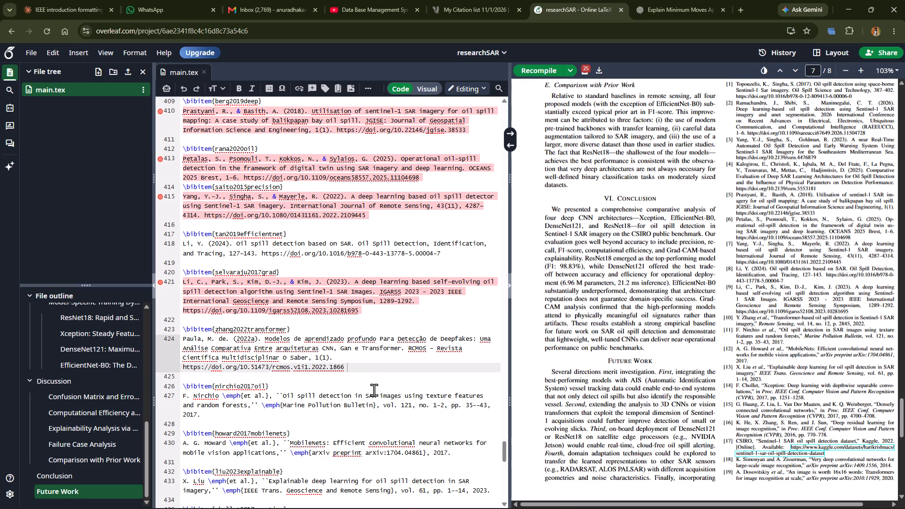
Examine the remaining bibliography entries after zhang2022transformer in main.tex against the reference list in the compiled PDF.
scroll(374, 390, down, 1)
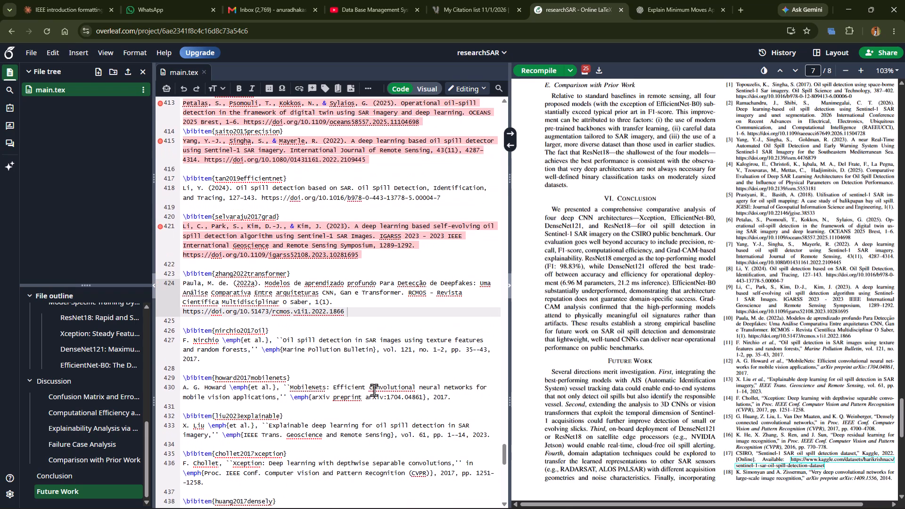
scroll(374, 390, down, 1)
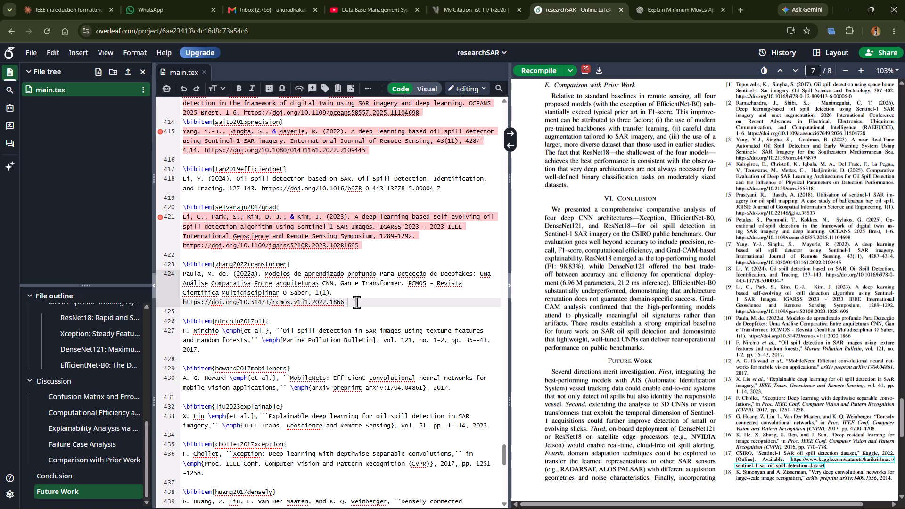
scroll(356, 302, down, 5)
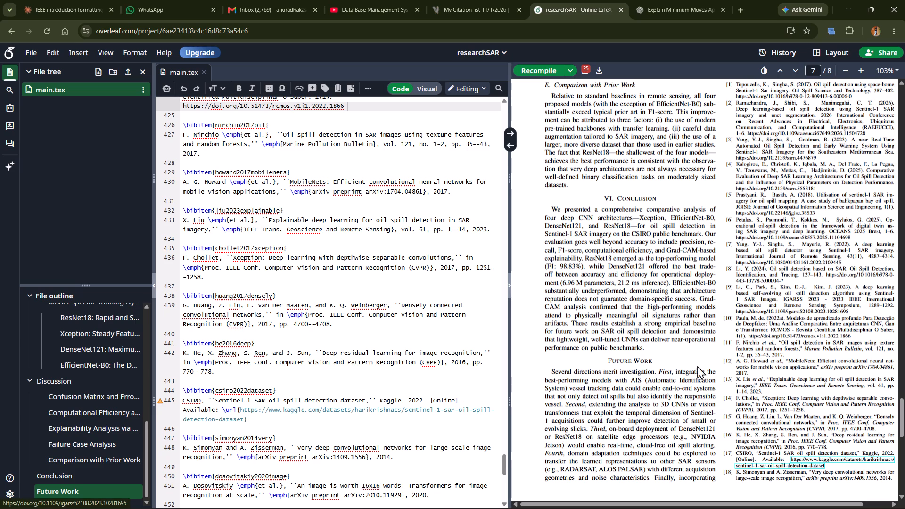
scroll(403, 376, up, 1)
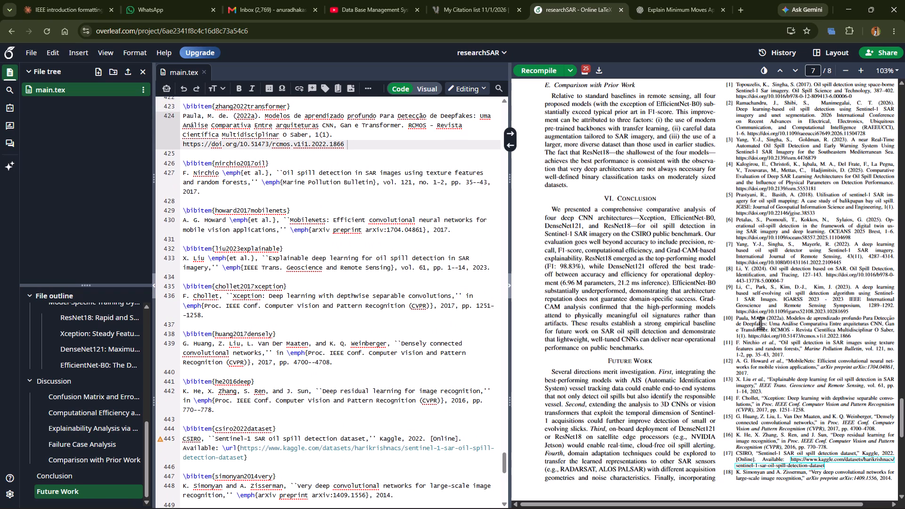
click(763, 347)
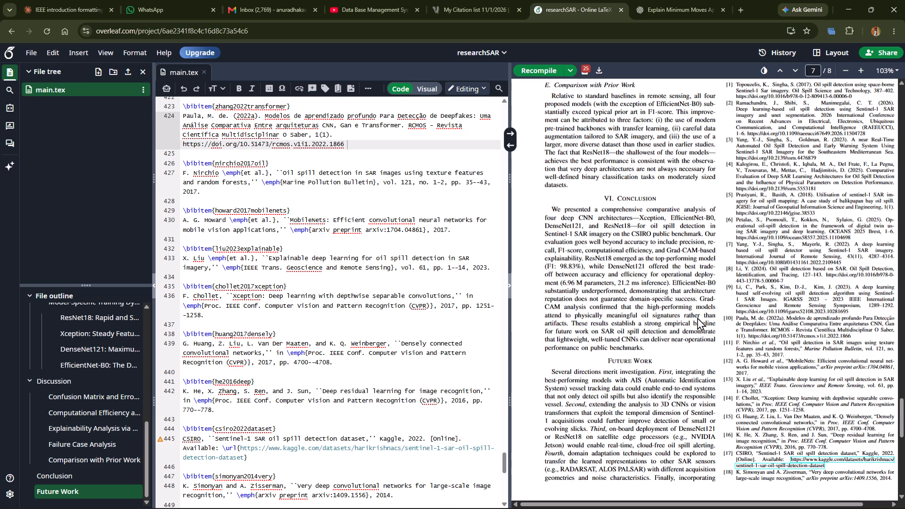
scroll(242, 248, down, 1)
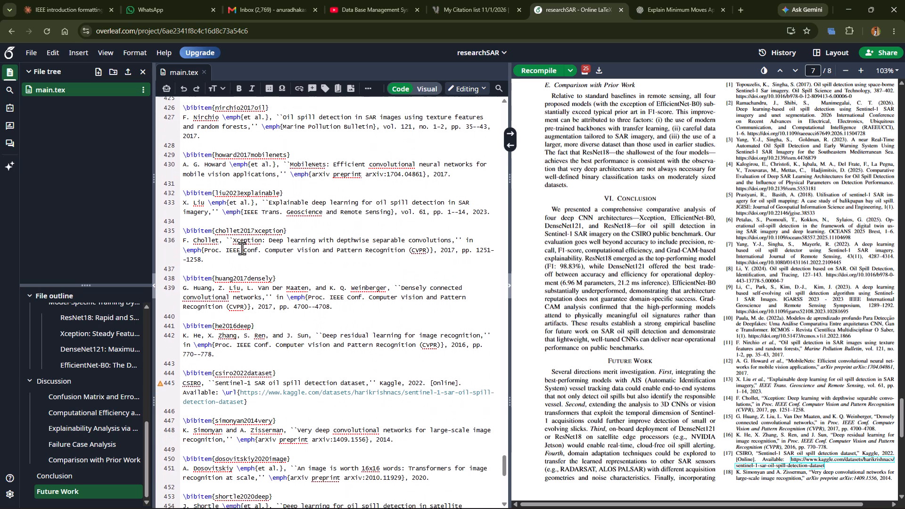
scroll(242, 248, down, 1)
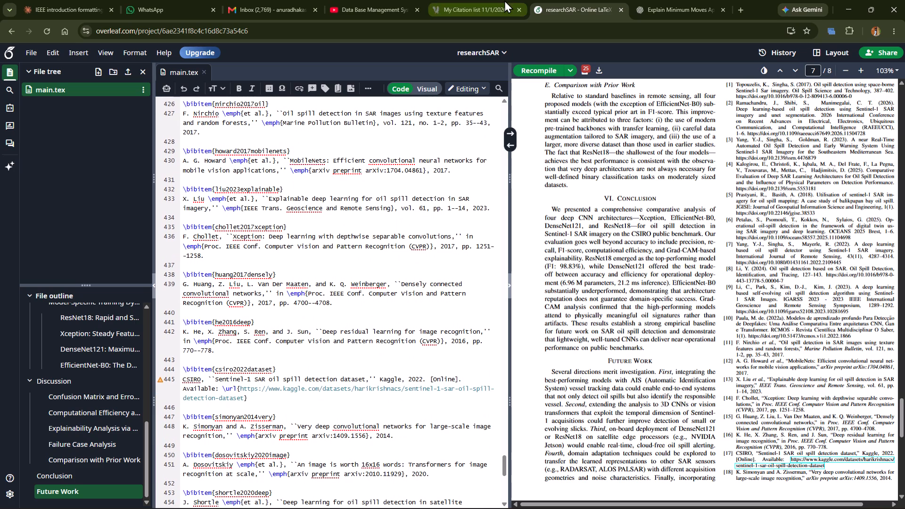
In Citation Machine, start a new journal citation and search for "Comparative Analysis of Deep CNN Architectures for Oil Spill Detection in Sentinel-1 SAR Imagery".
click(504, 0)
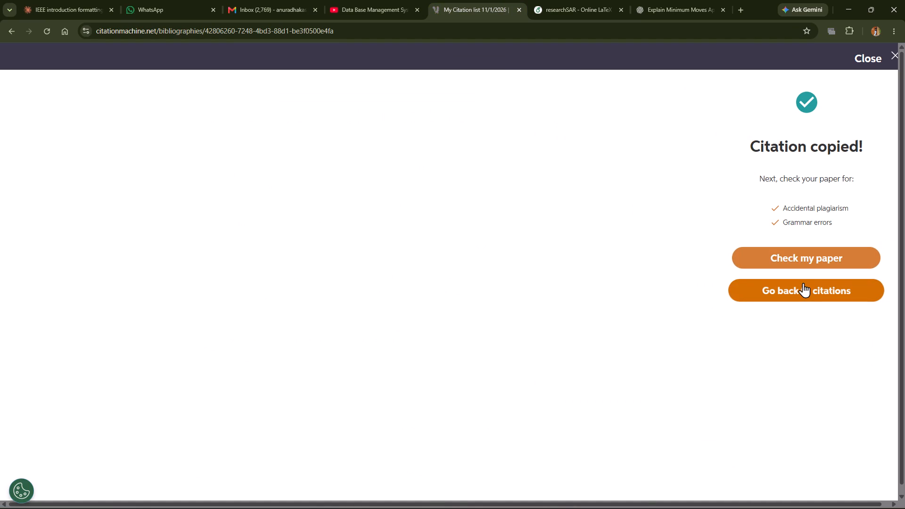
click(803, 283)
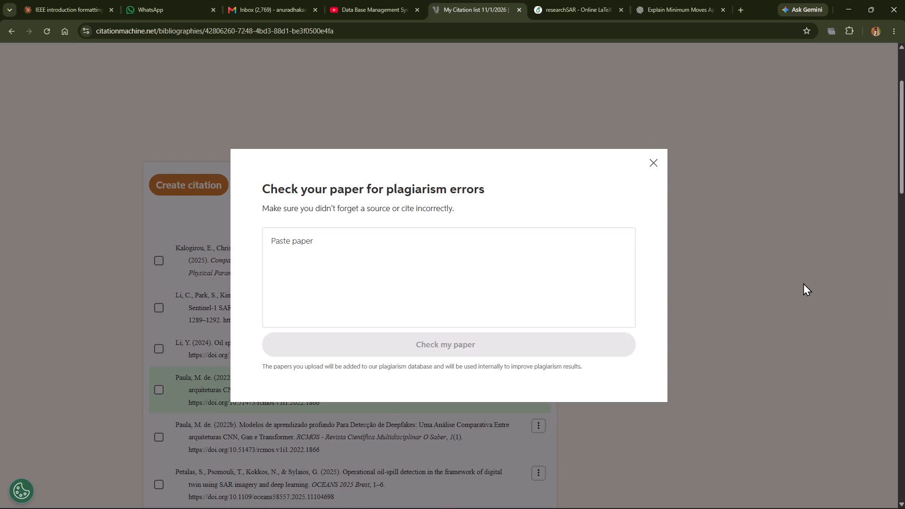
click(660, 162)
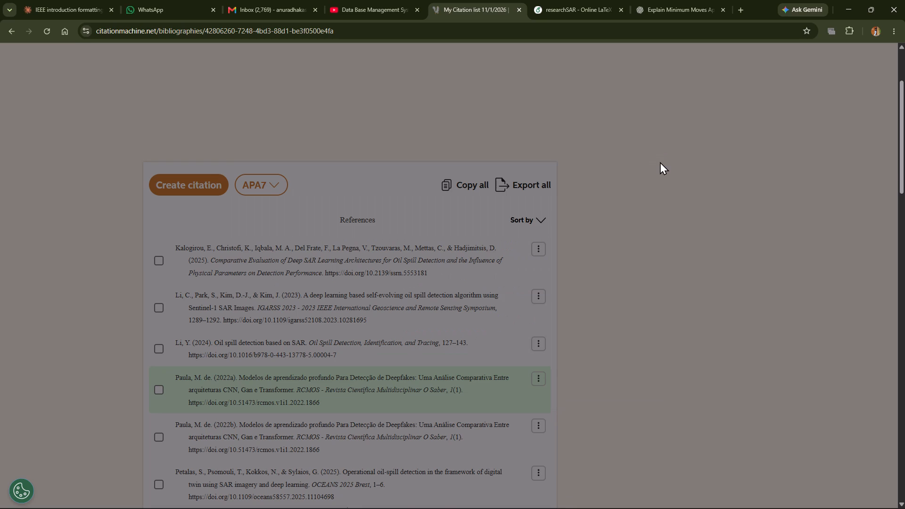
click(176, 189)
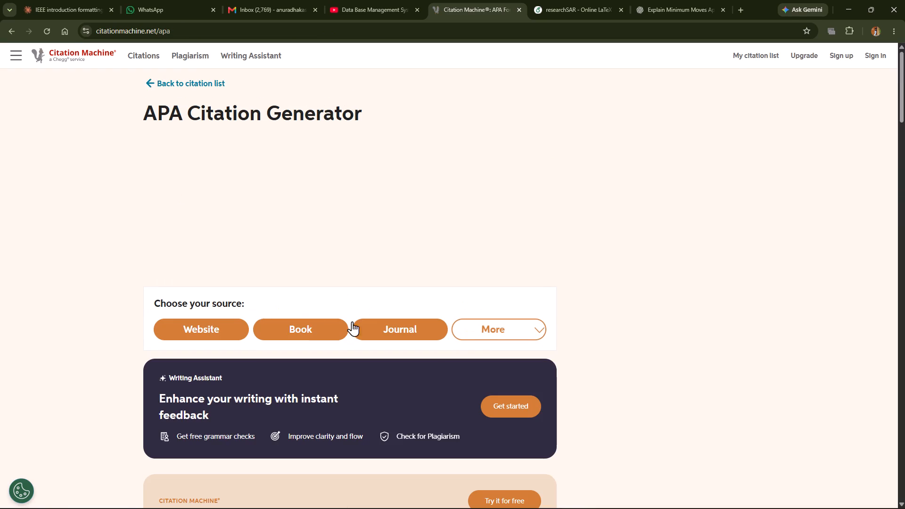
click(381, 326)
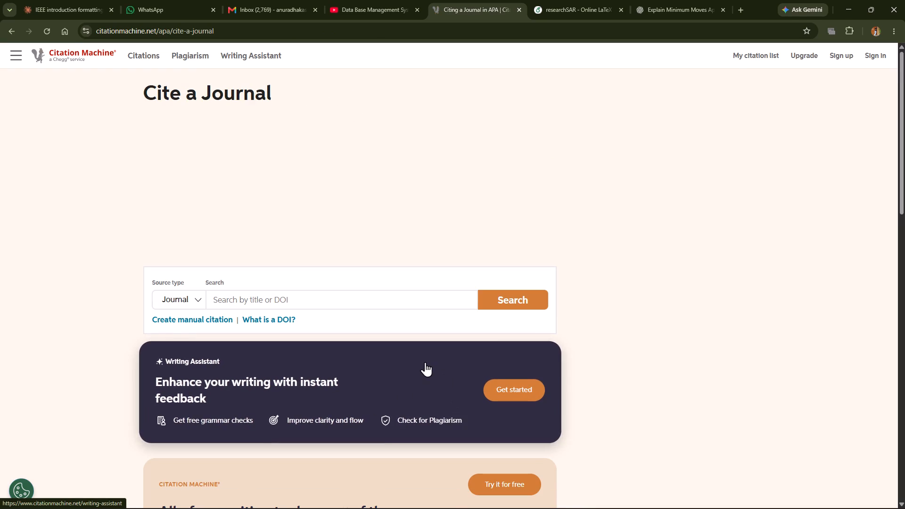
click(425, 305)
click(351, 317)
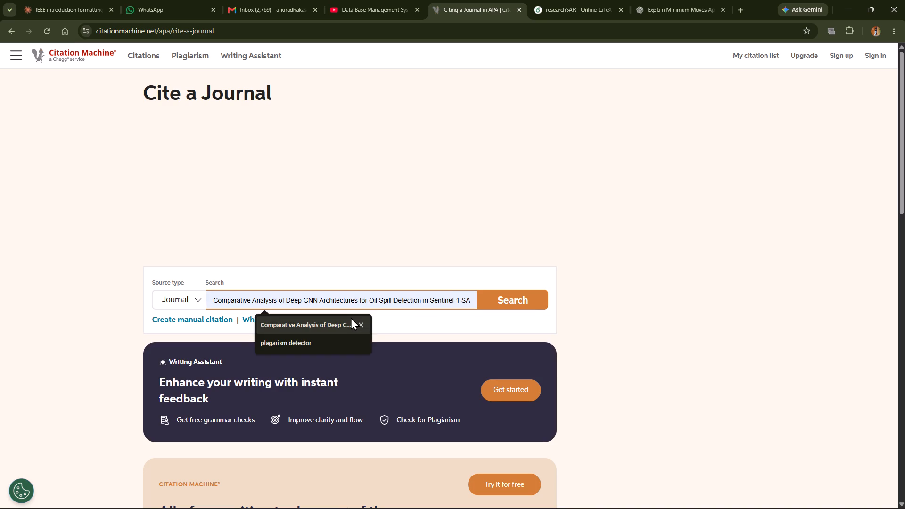
click(503, 294)
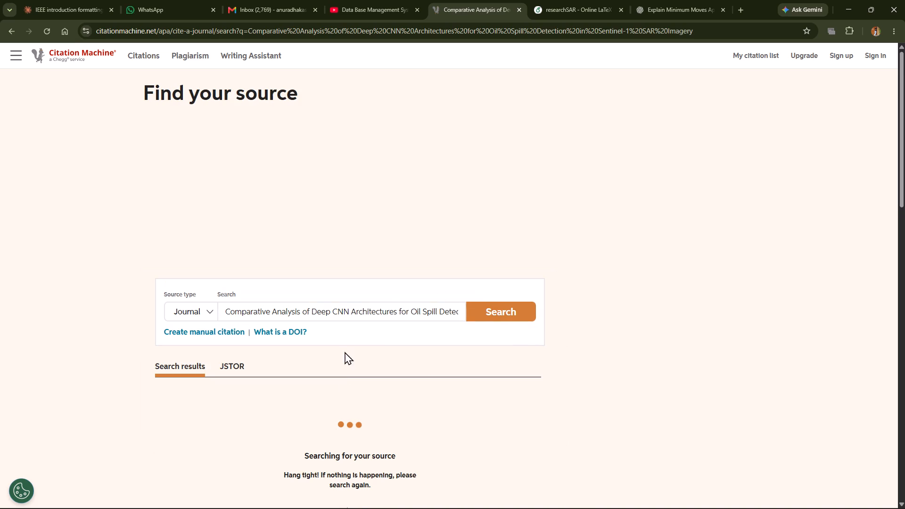
Cite the result "A self-evolving deep learning algorithm for automatic oil spill detection in Sentinel-1 SAR images" and complete the citation with its prefilled details.
scroll(383, 329, down, 11)
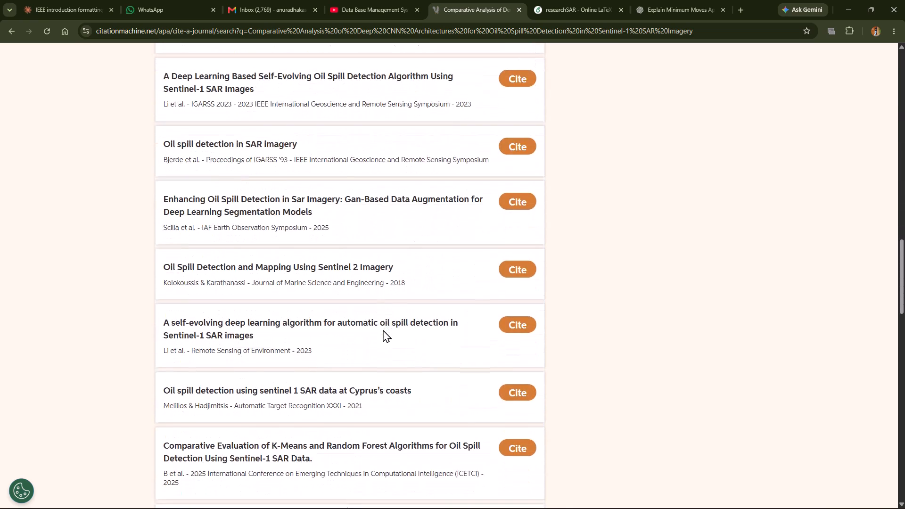
scroll(350, 411, down, 4)
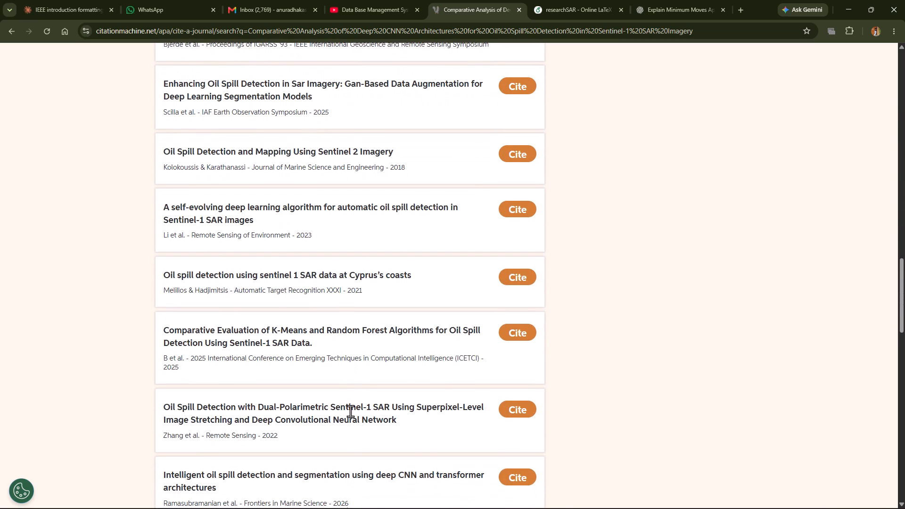
scroll(350, 411, down, 2)
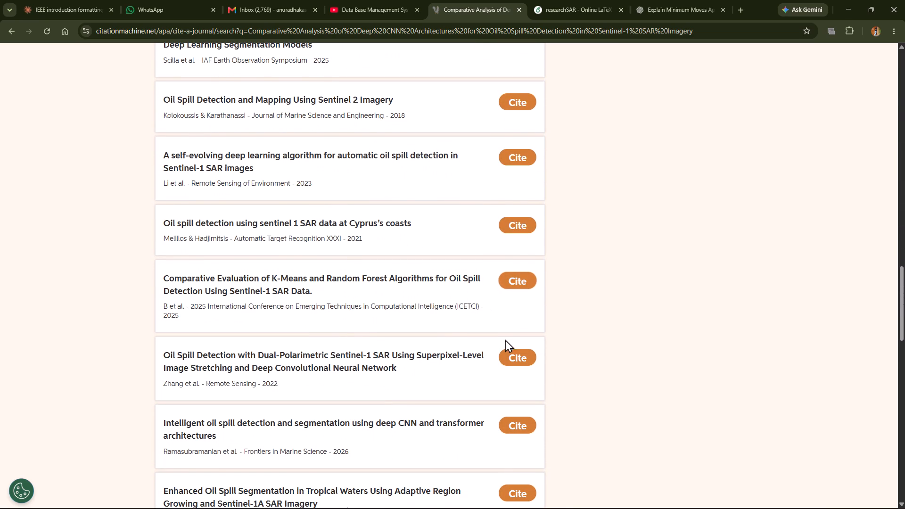
scroll(511, 361, down, 6)
scroll(511, 361, up, 2)
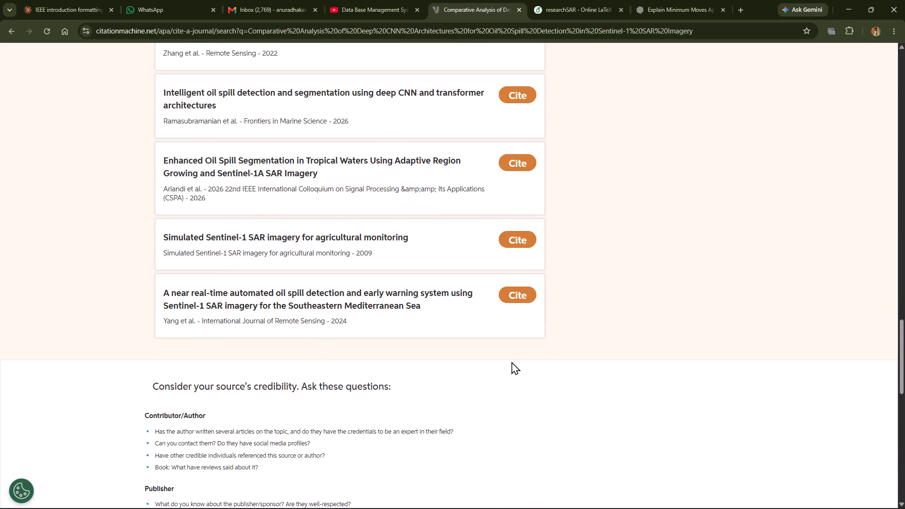
scroll(511, 361, up, 1)
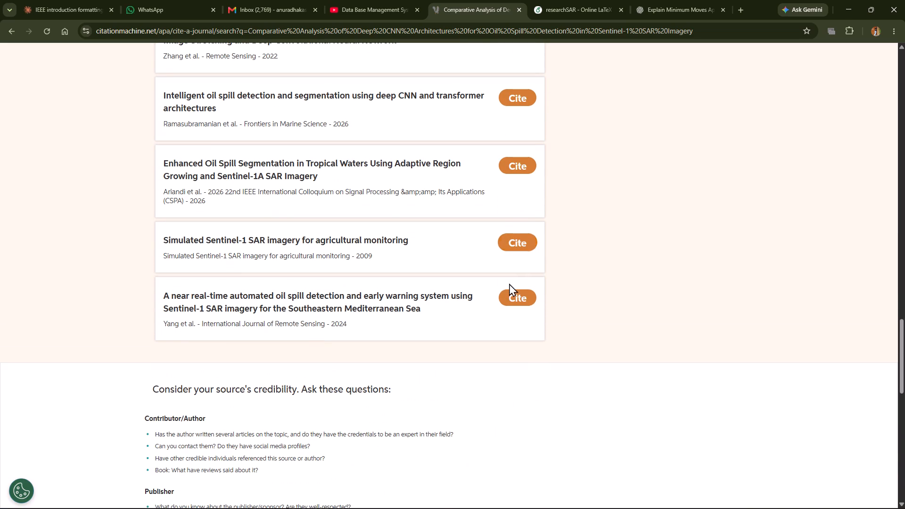
scroll(518, 300, up, 4)
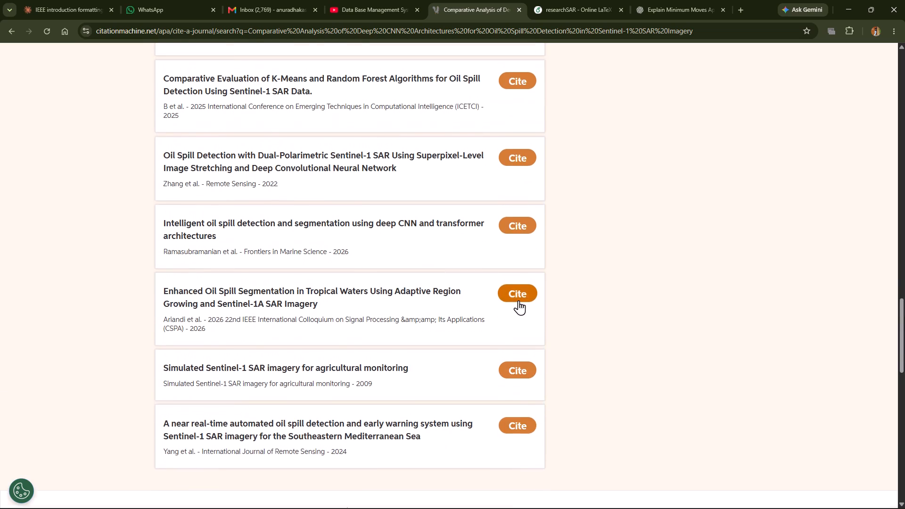
scroll(518, 300, up, 7)
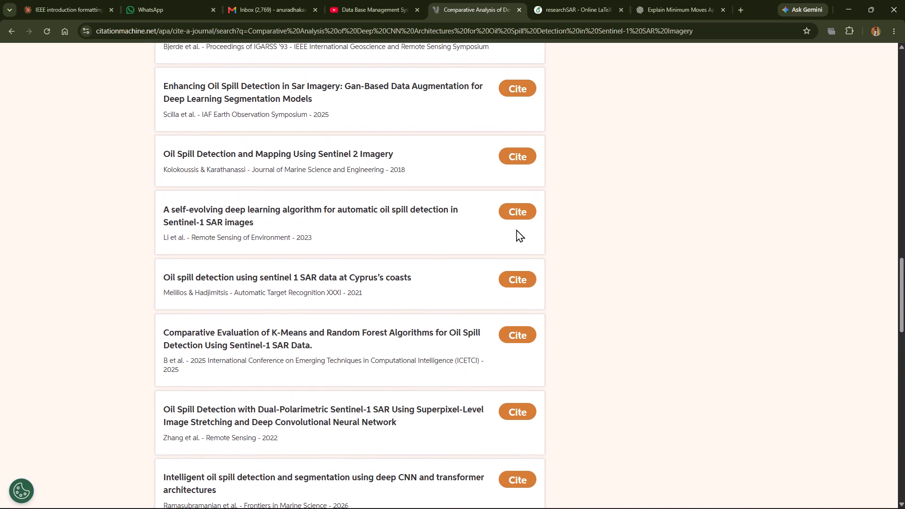
click(518, 211)
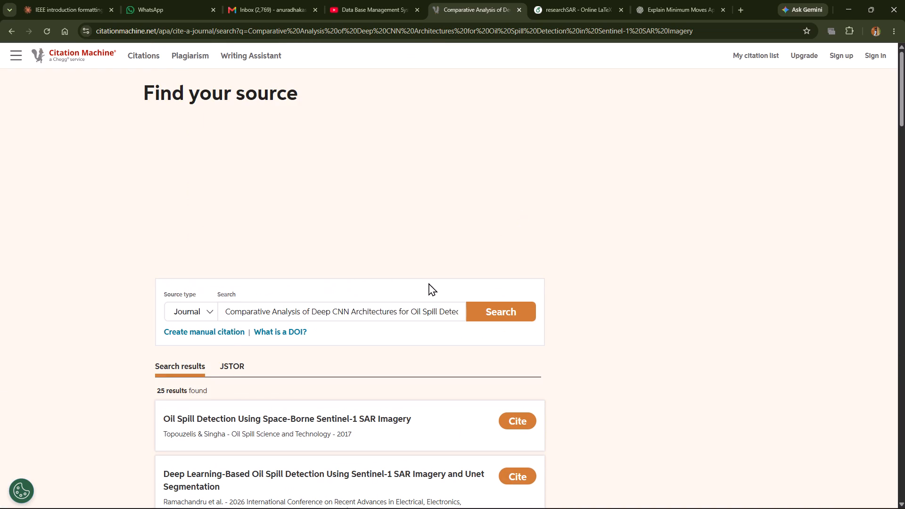
click(348, 468)
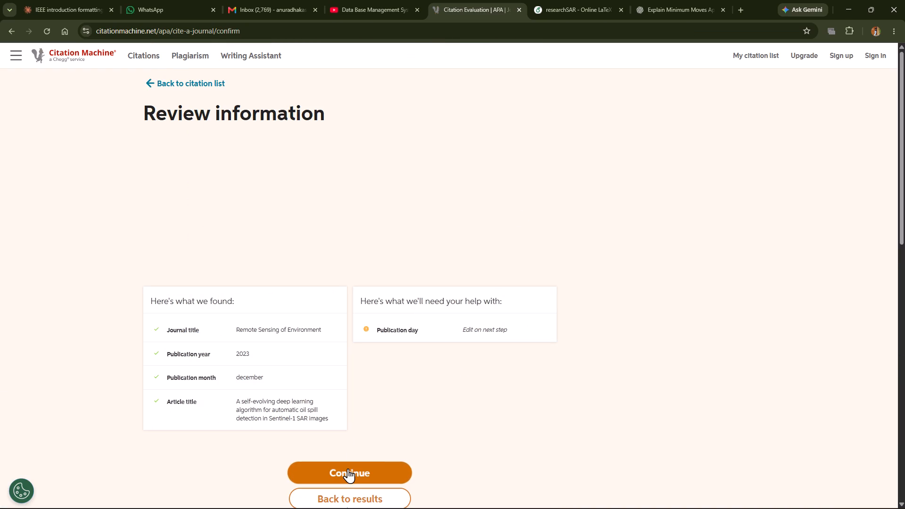
scroll(377, 373, down, 6)
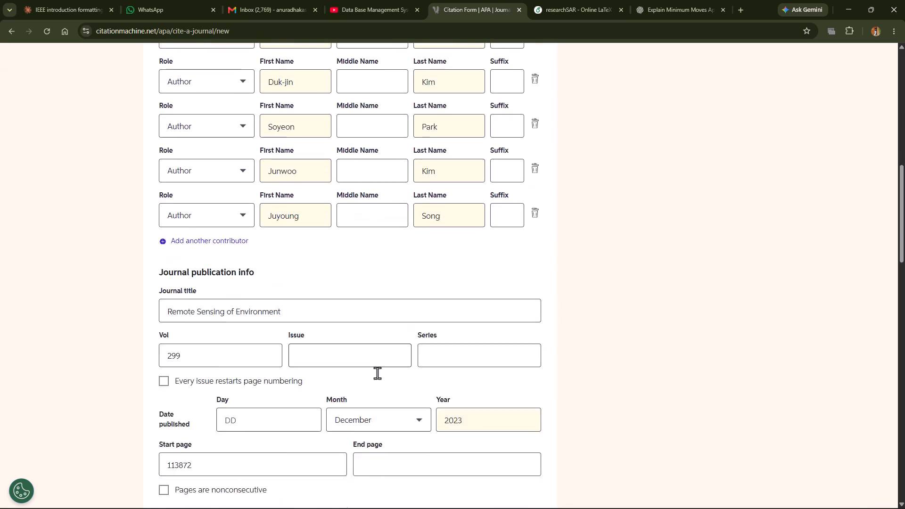
click(499, 337)
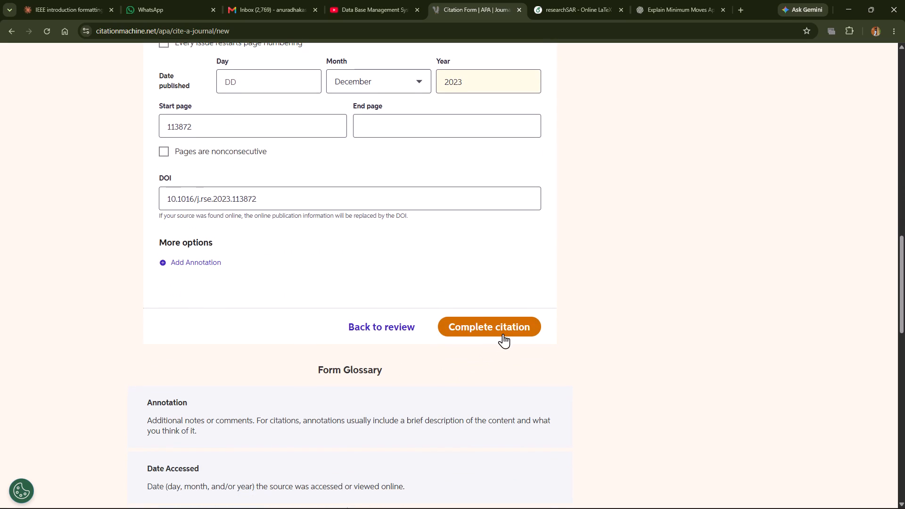
click(503, 334)
Copy the full citation of the 2023 Remote Sensing of Environment article from the citation list.
scroll(400, 365, down, 3)
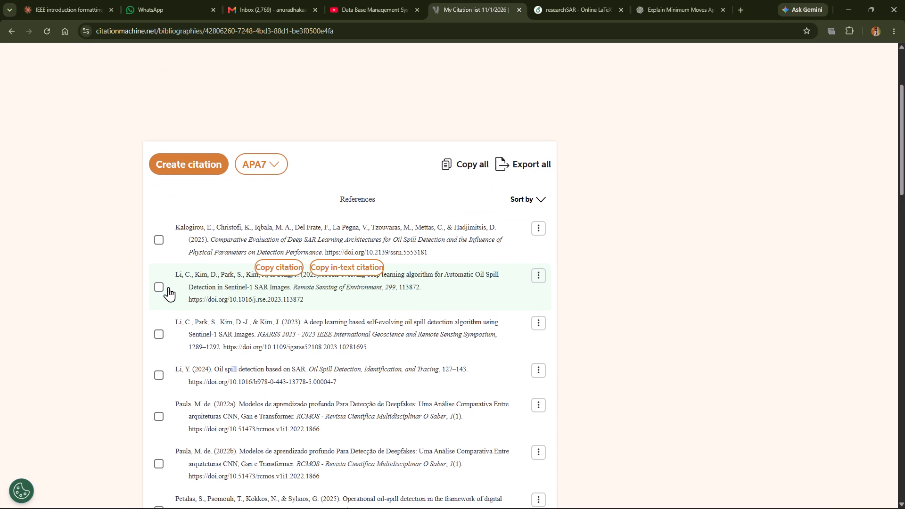
click(280, 269)
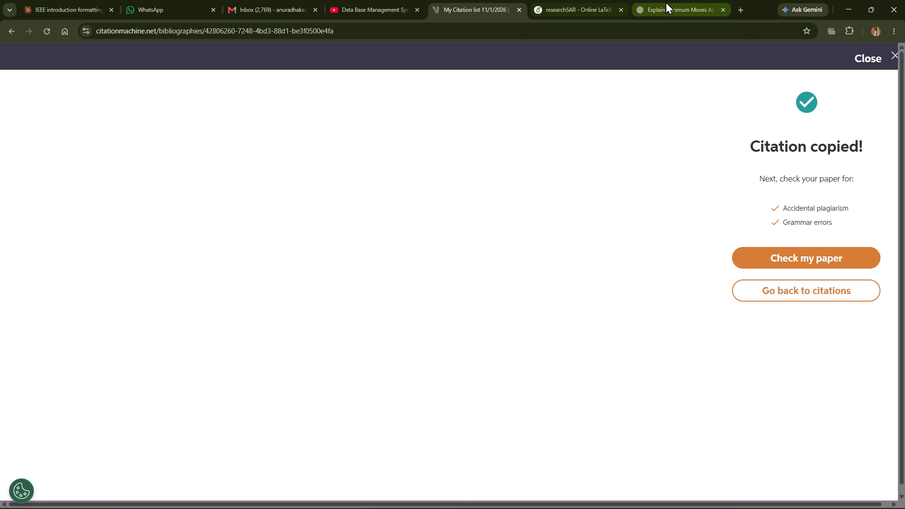
In Overleaf's main.tex, replace the nirchio2017oil bibliography entry with the copied APA citation of the 2023 Remote Sensing of Environment article.
click(575, 1)
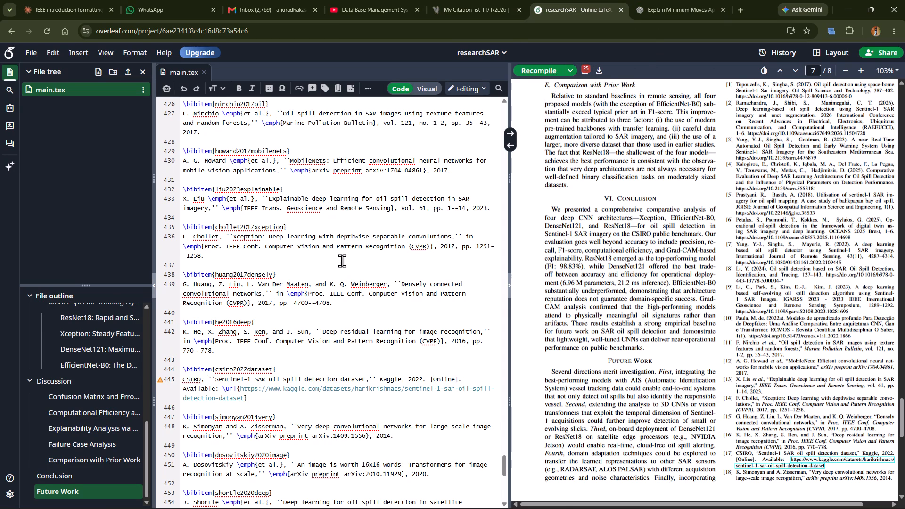
scroll(342, 261, down, 4)
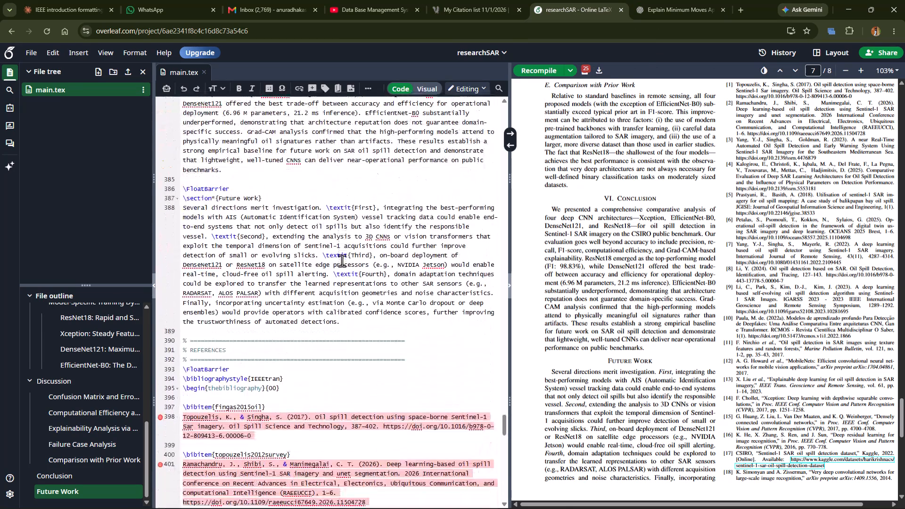
scroll(342, 261, down, 2)
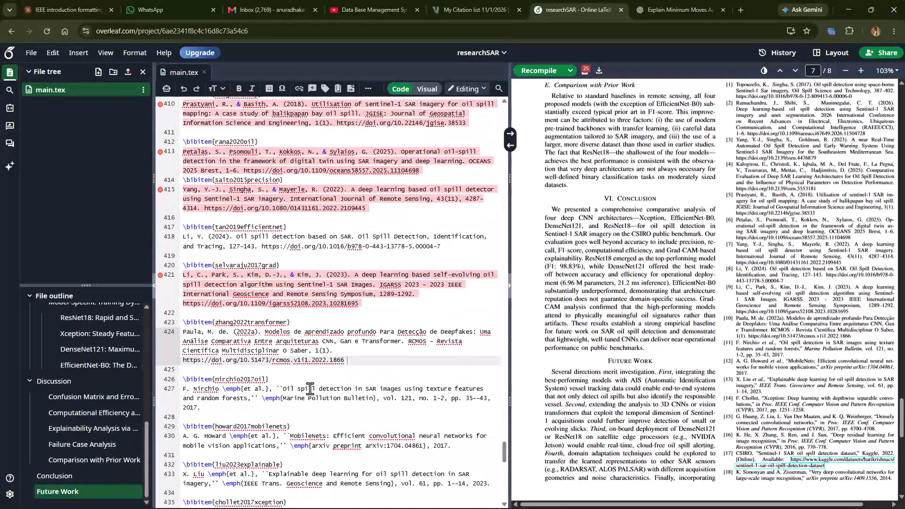
drag(210, 408, 183, 390)
key(BackSpace)
key(ctrl+v)
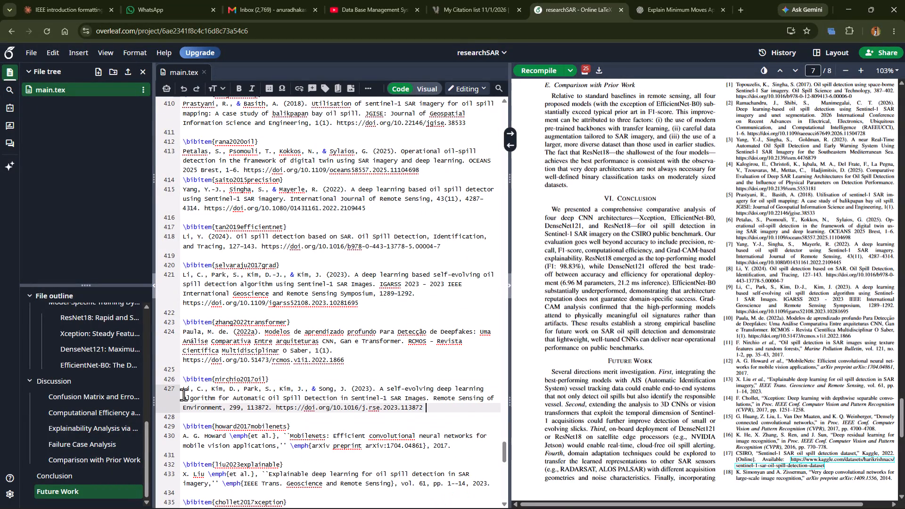
Check the bibliography entries remaining after nirchio2017oil in main.tex and recompile the paper's PDF.
scroll(229, 443, down, 1)
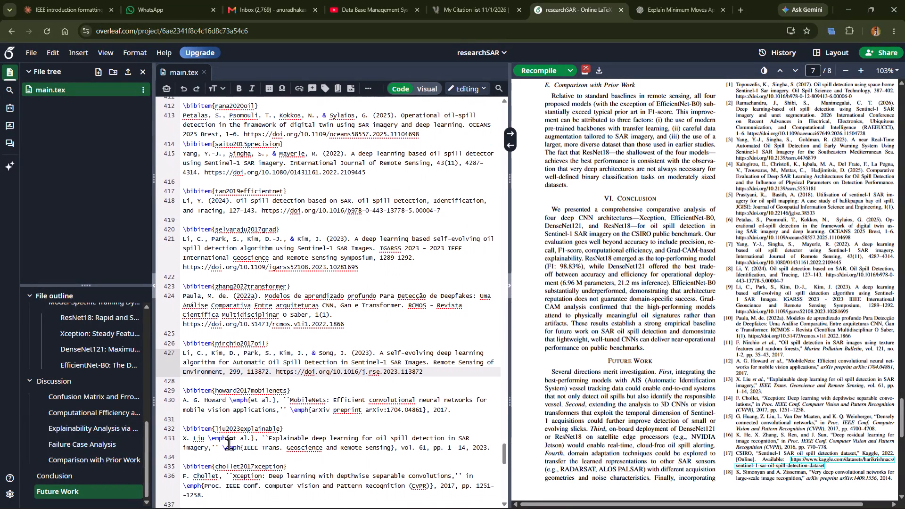
scroll(229, 443, down, 1)
scroll(289, 377, down, 2)
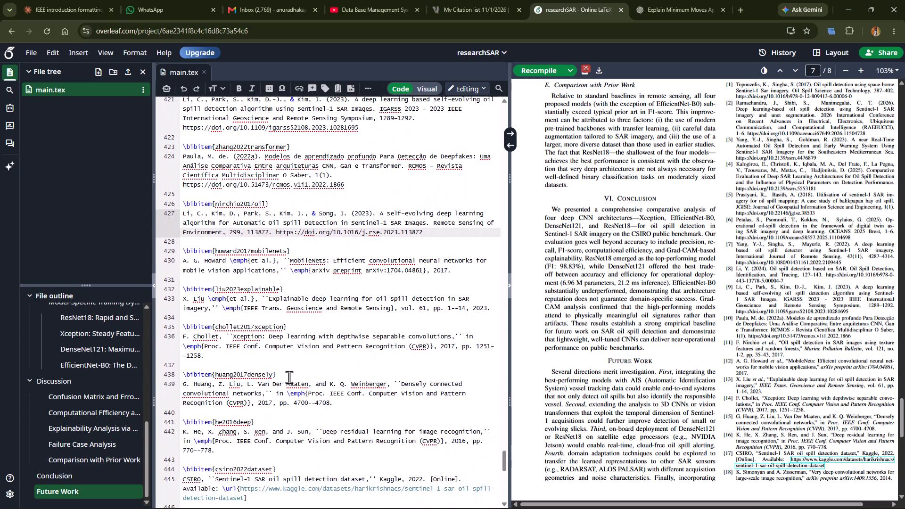
scroll(289, 377, down, 3)
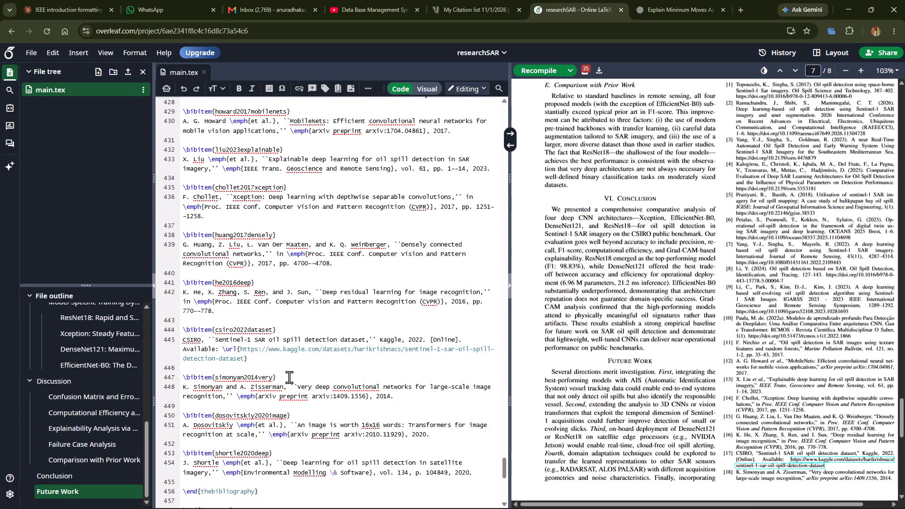
scroll(289, 377, down, 1)
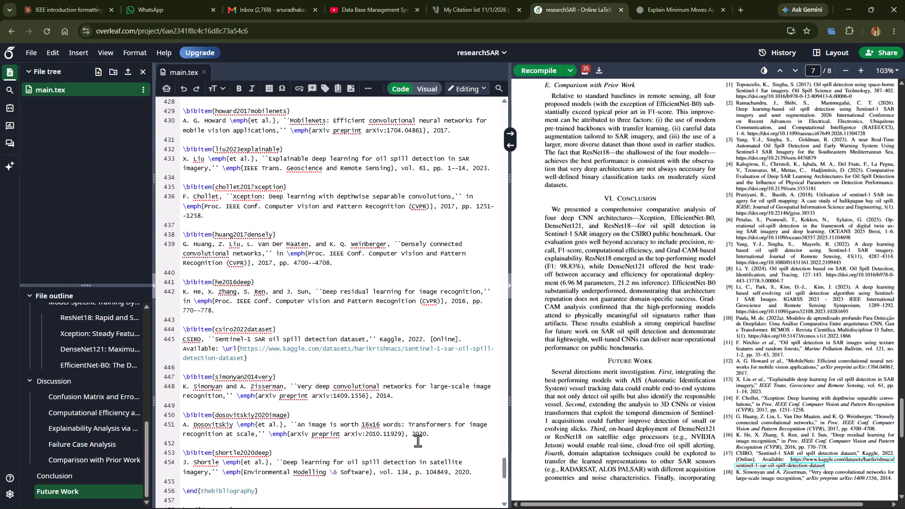
click(537, 75)
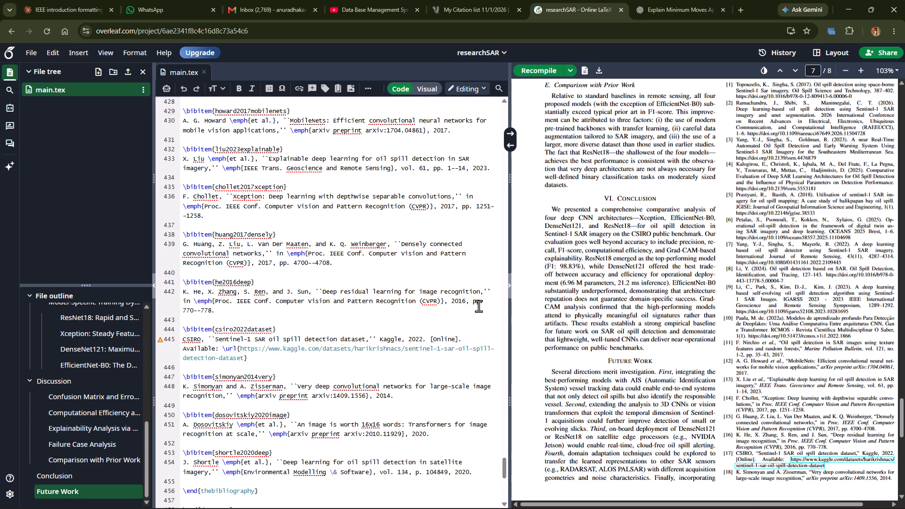
Switch to Citation Machine and return from the copied-citation page to the citation list.
click(451, 0)
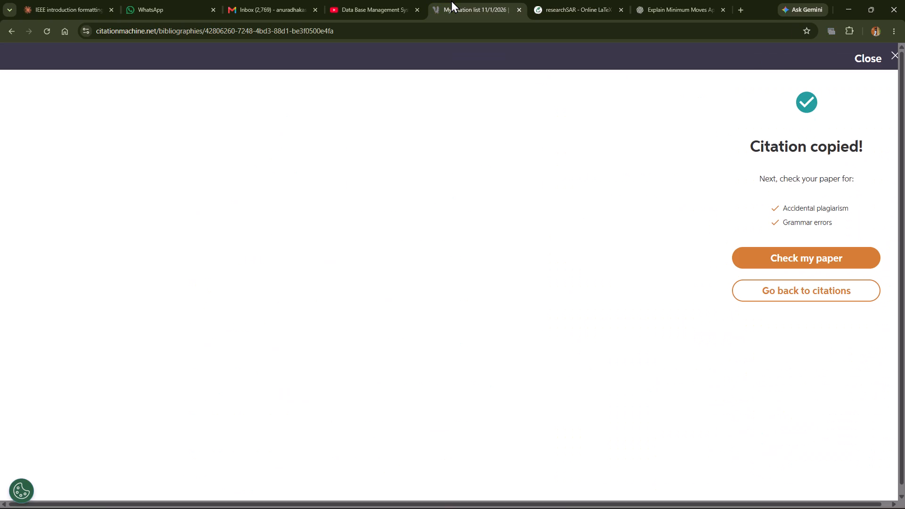
click(814, 293)
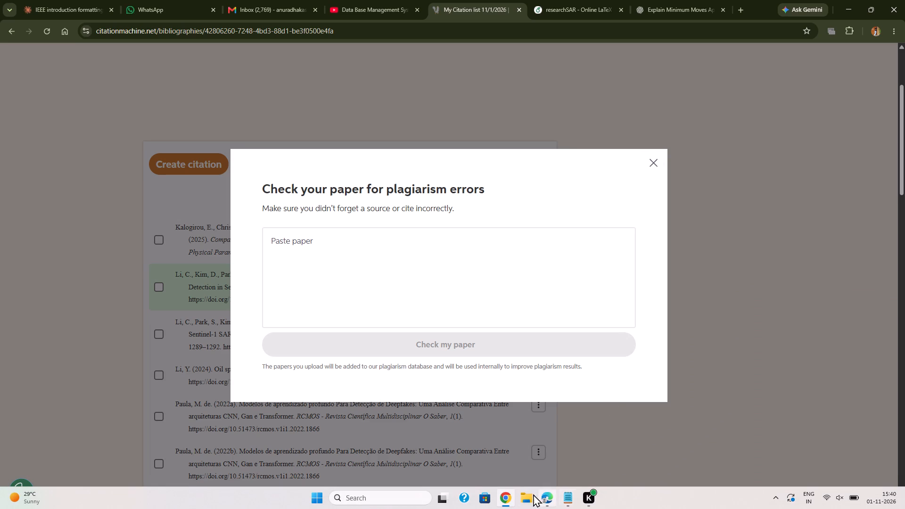
Browse the image gallery in File Explorer, briefly viewing the hiker silhouette screenshot and looking through the older pictures.
click(529, 502)
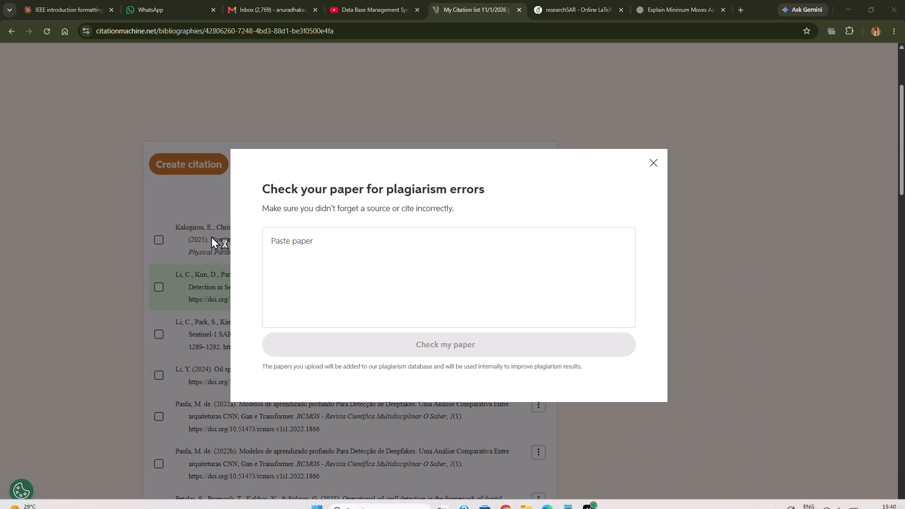
click(33, 93)
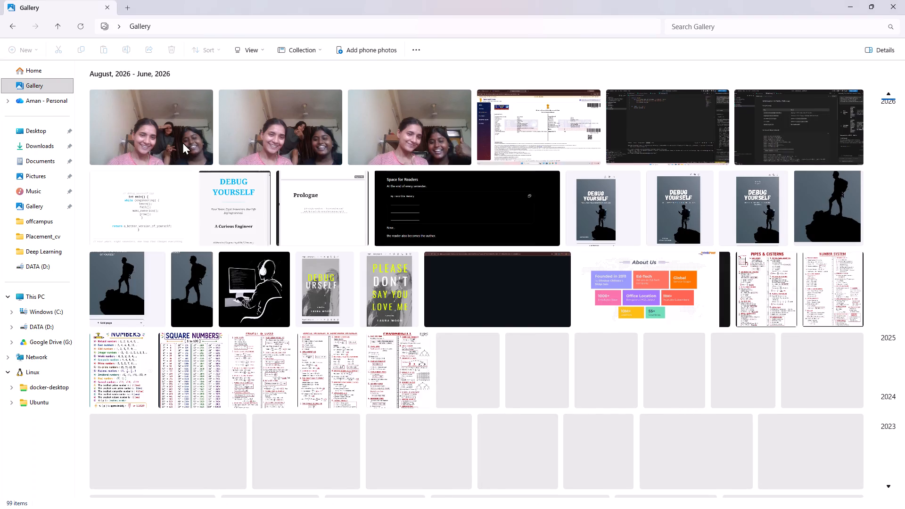
double_click(191, 300)
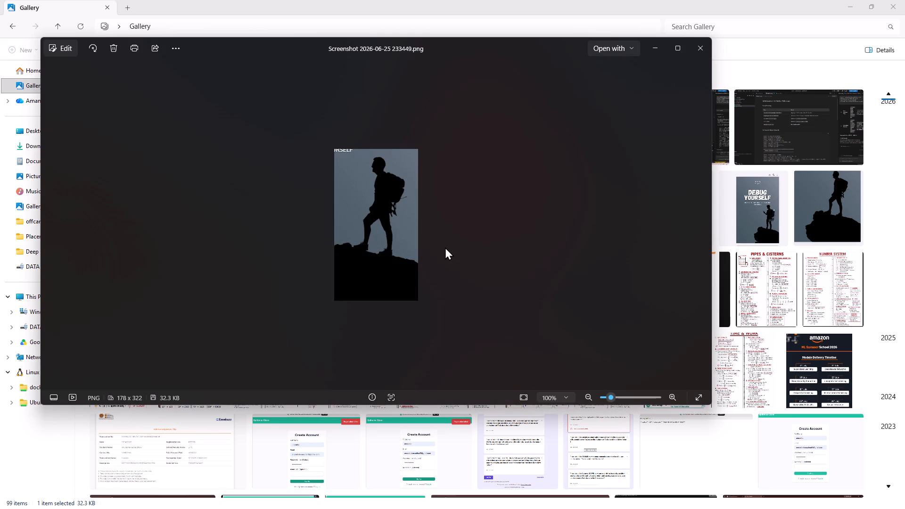
click(703, 42)
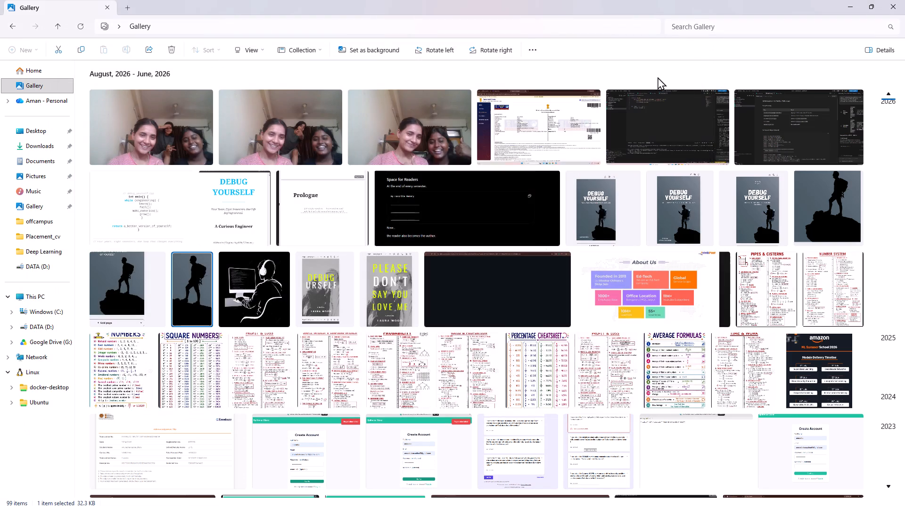
scroll(542, 236, down, 4)
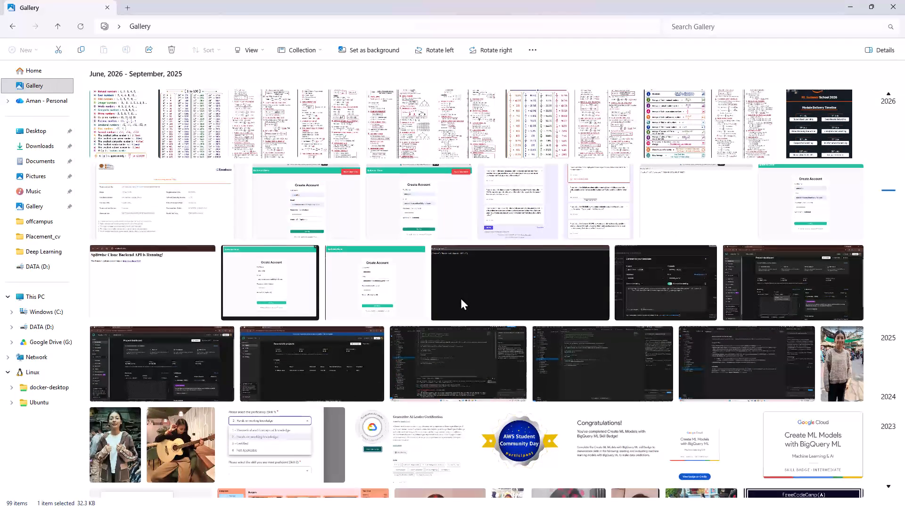
scroll(461, 297, down, 3)
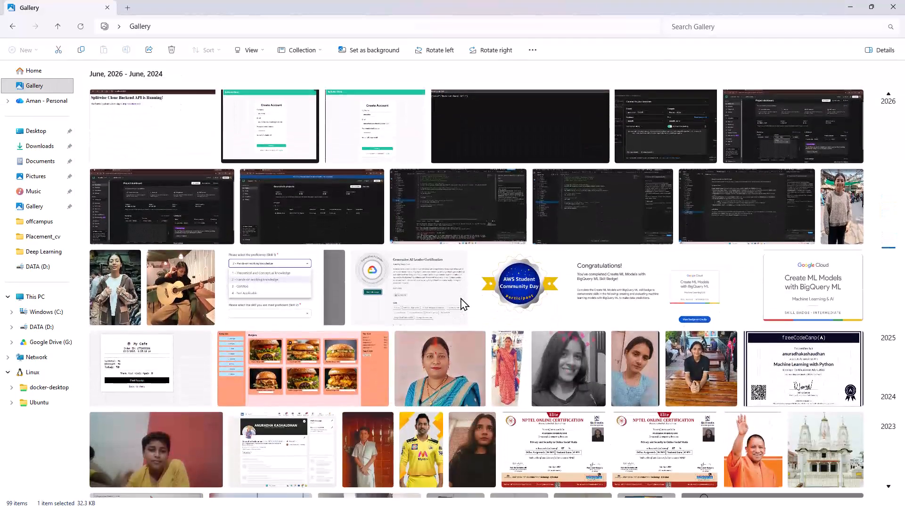
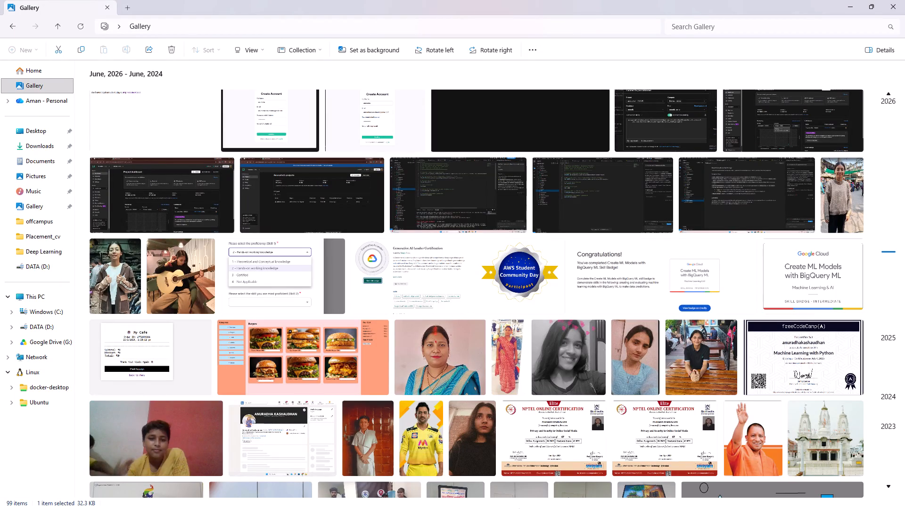
Close the File Explorer gallery window and dismiss the plagiarism check prompt in Citation Machine.
click(889, 4)
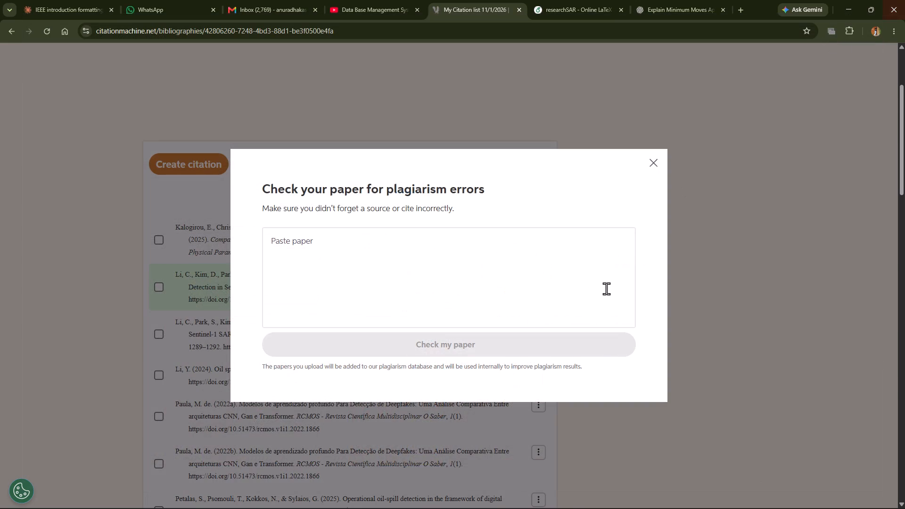
click(654, 162)
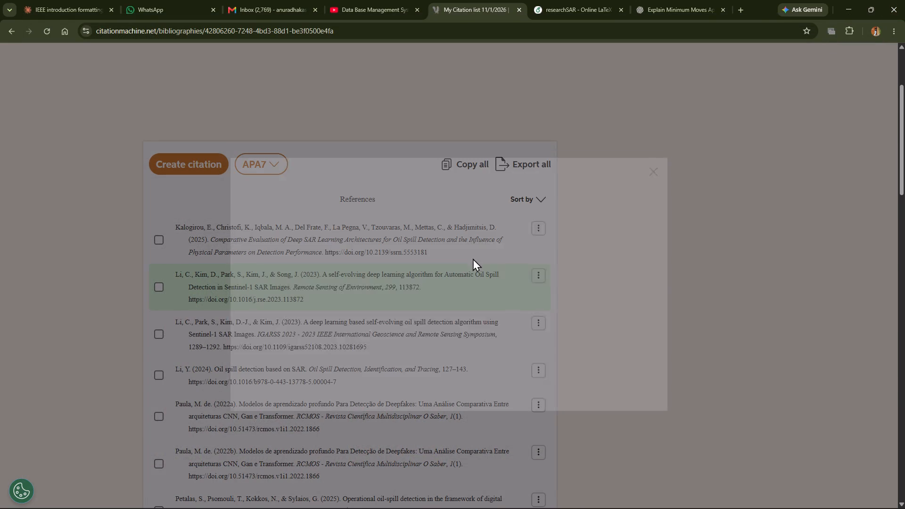
Start a new APA journal citation and search for "Comparative Analysis of Deep CNN Architectures for Oil Spill Detection in Sentinel-1 SAR Imagery".
scroll(97, 345, down, 1)
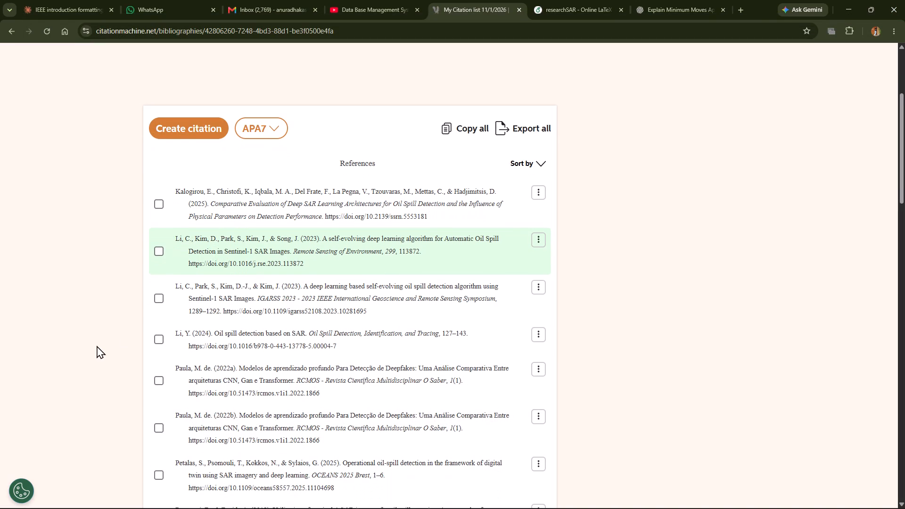
scroll(97, 345, down, 1)
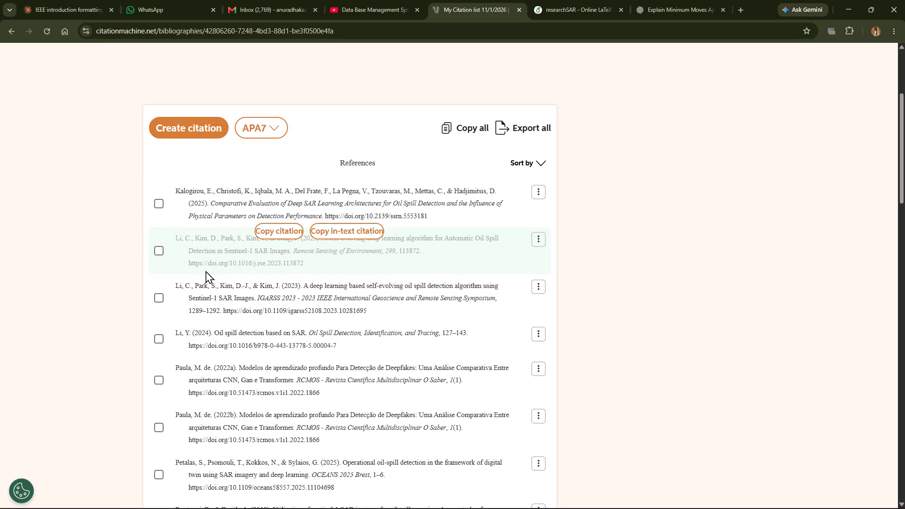
click(200, 134)
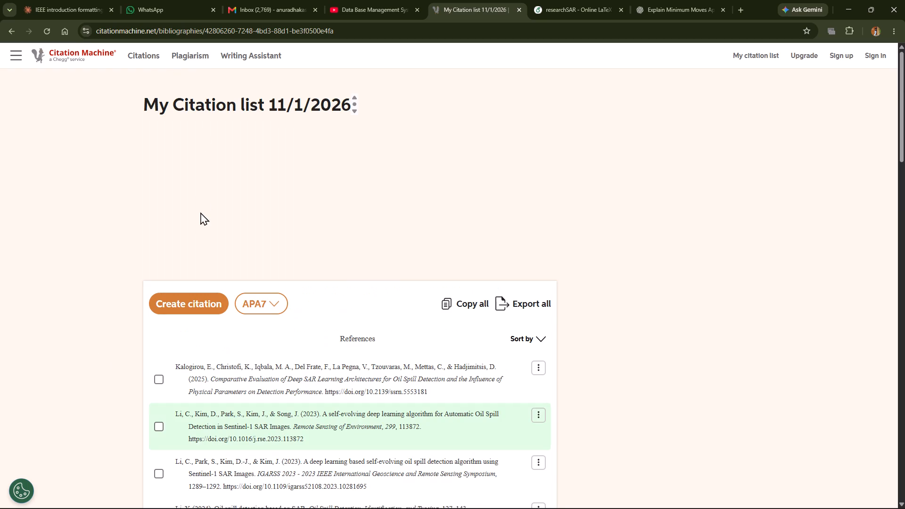
click(383, 331)
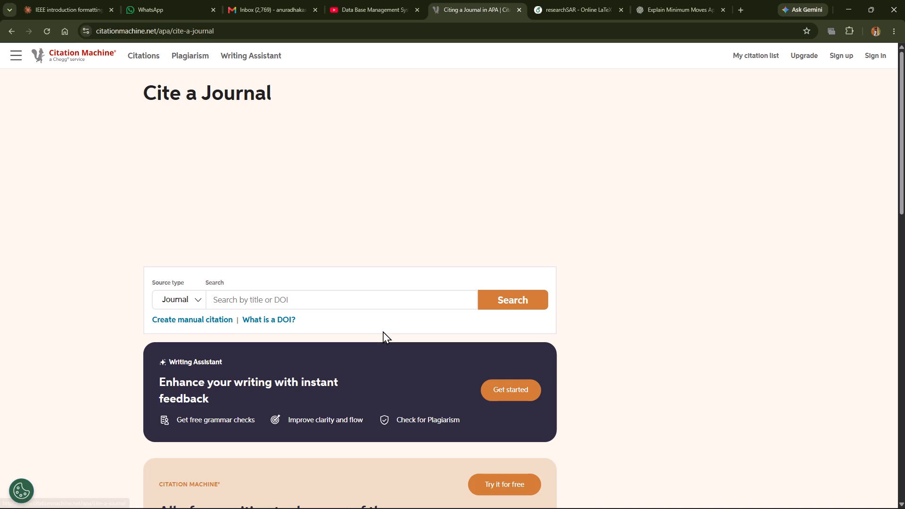
click(333, 299)
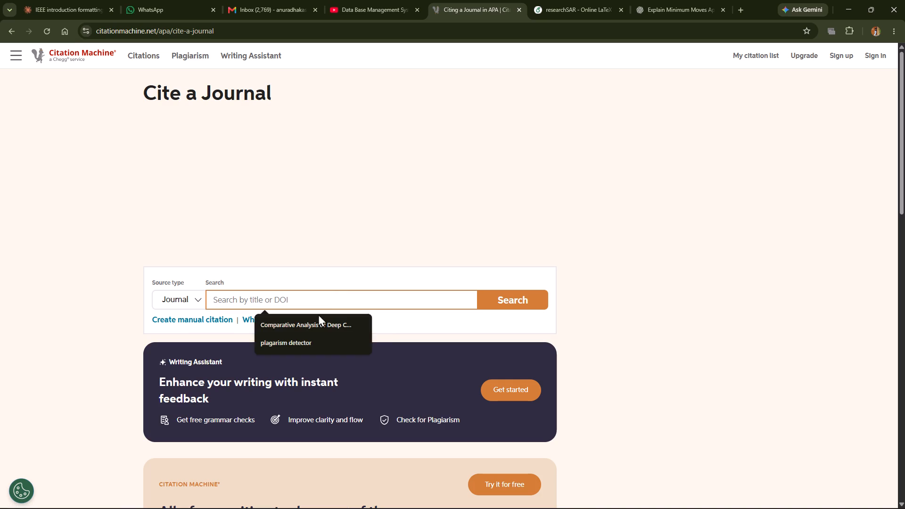
click(307, 331)
click(502, 309)
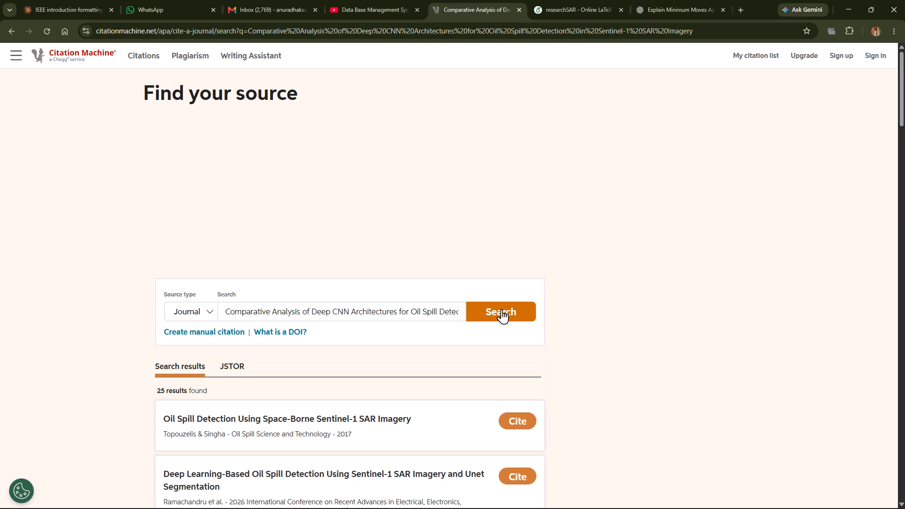
Cite the 2025 IAF Earth Observation Symposium article "Enhancing Oil Spill Detection in Sar Imagery" from the search results and complete its citation.
scroll(403, 236, down, 1)
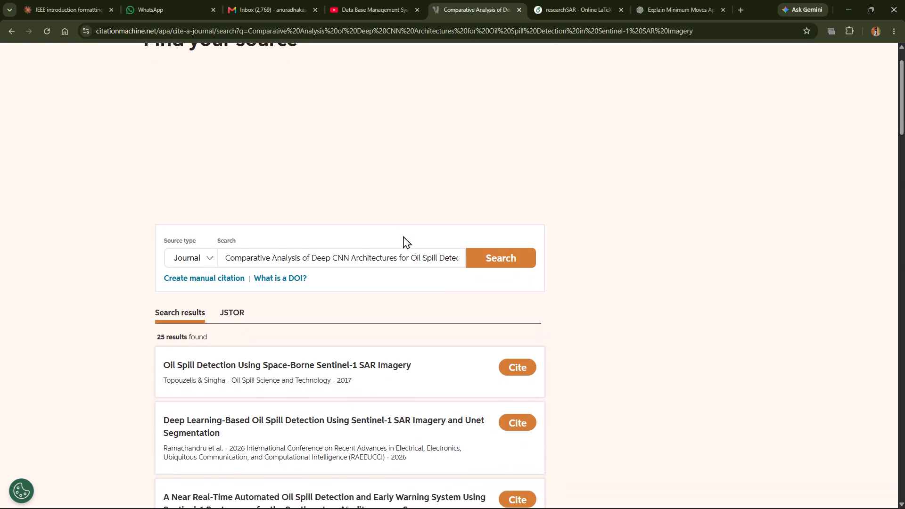
scroll(403, 236, down, 1)
scroll(452, 354, down, 4)
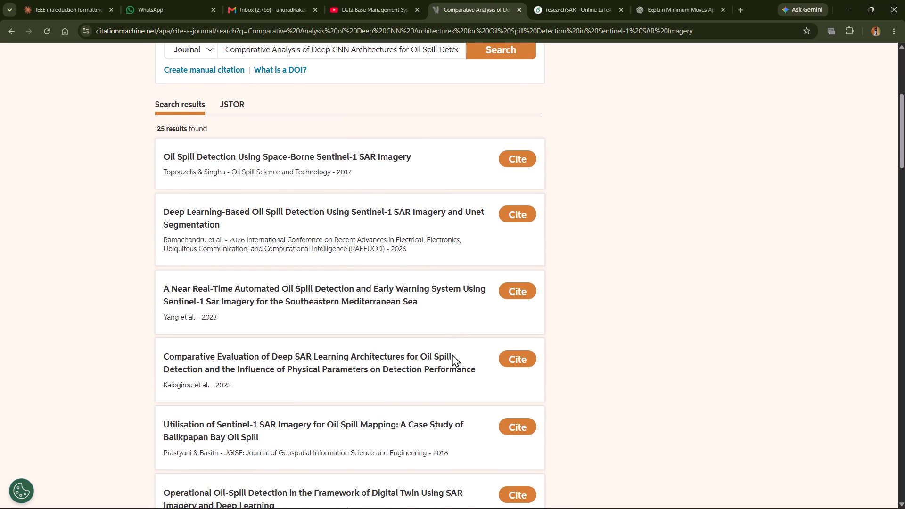
scroll(452, 354, down, 6)
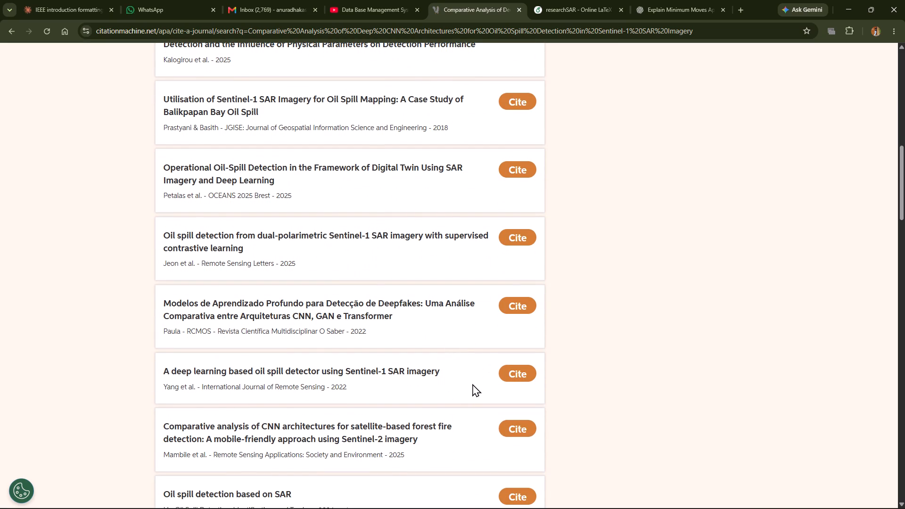
scroll(472, 384, down, 3)
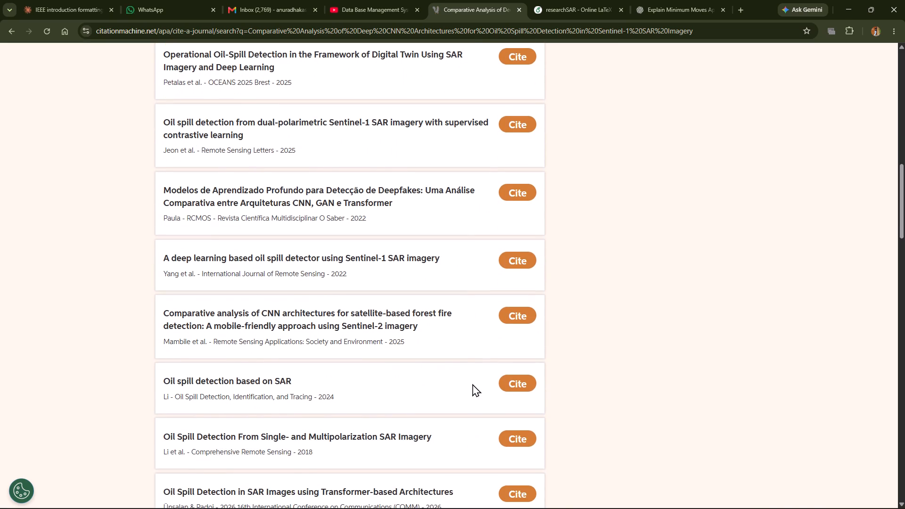
scroll(472, 384, down, 4)
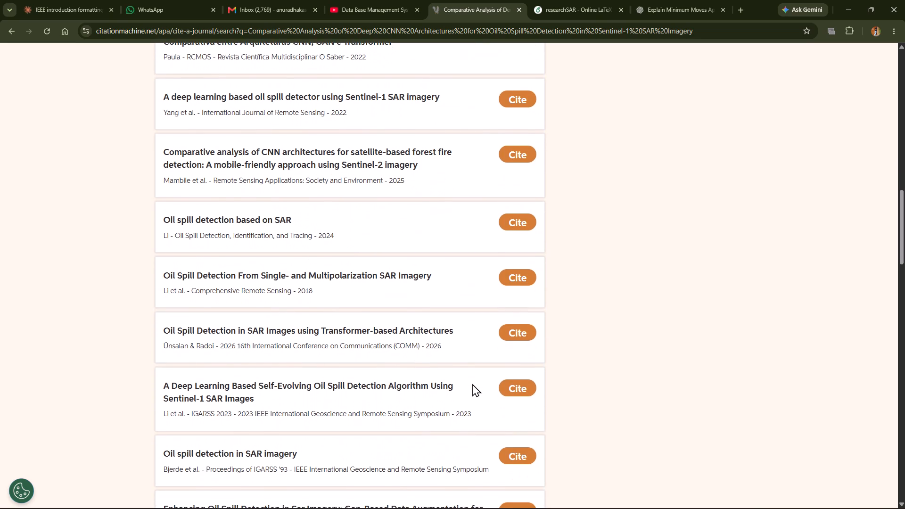
scroll(472, 384, down, 1)
scroll(471, 434, down, 2)
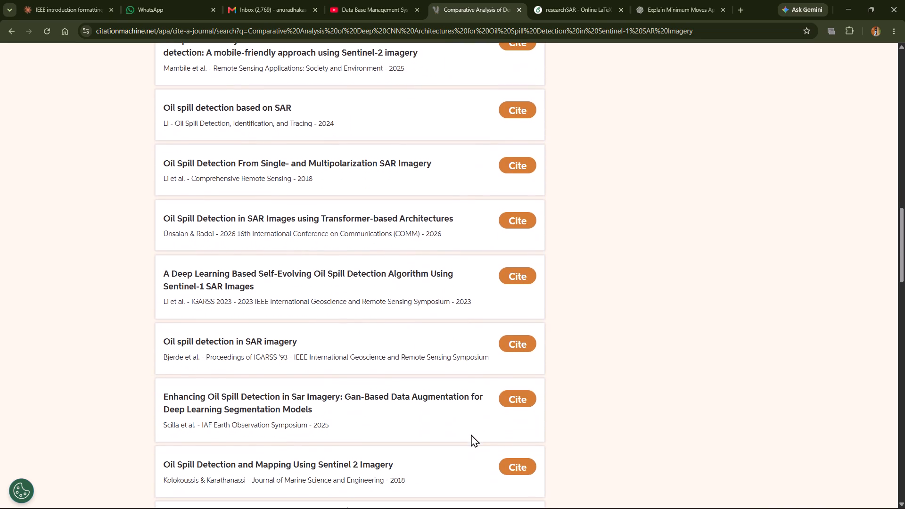
click(519, 396)
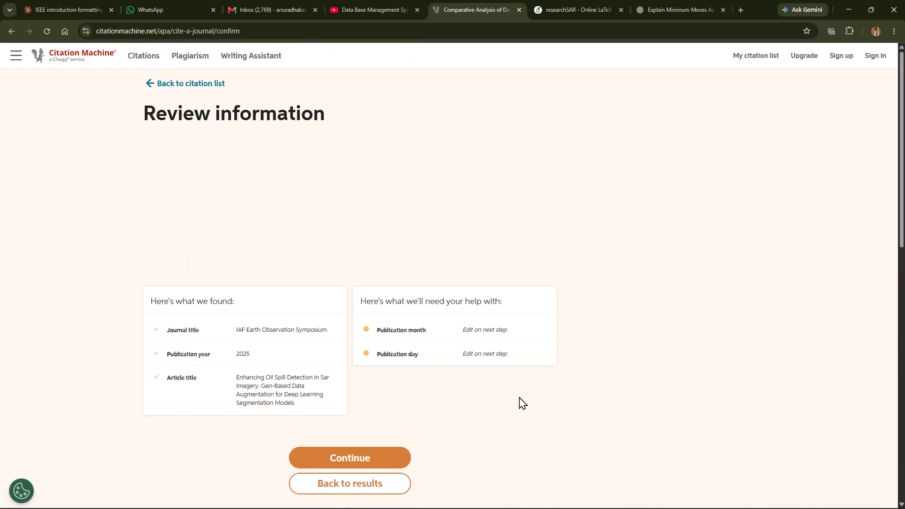
click(374, 453)
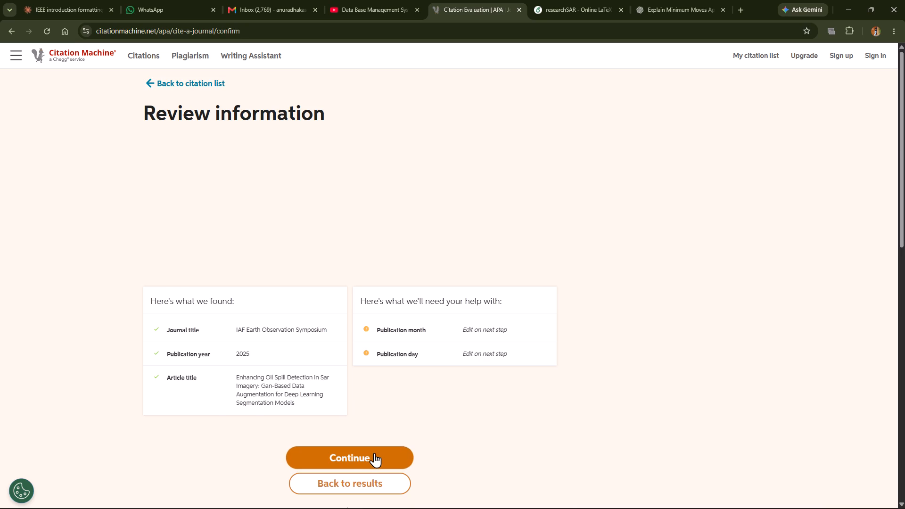
scroll(433, 339, down, 11)
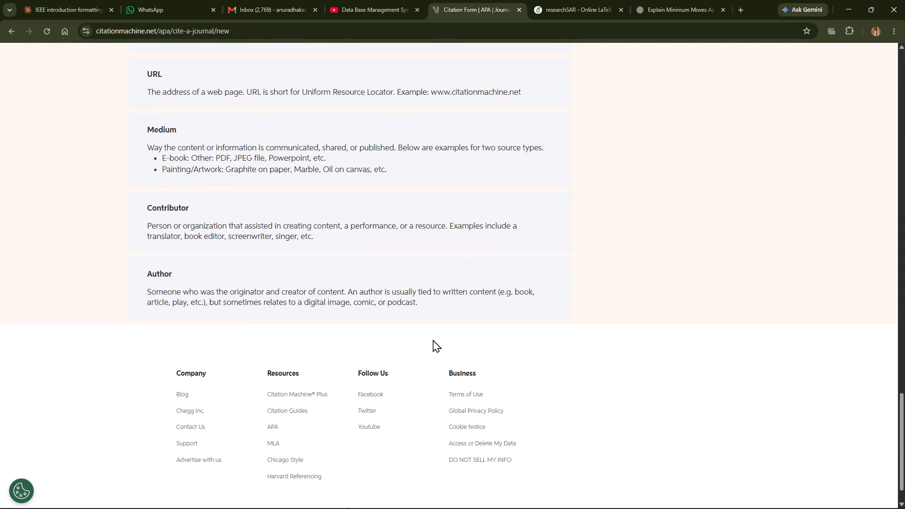
scroll(433, 339, up, 7)
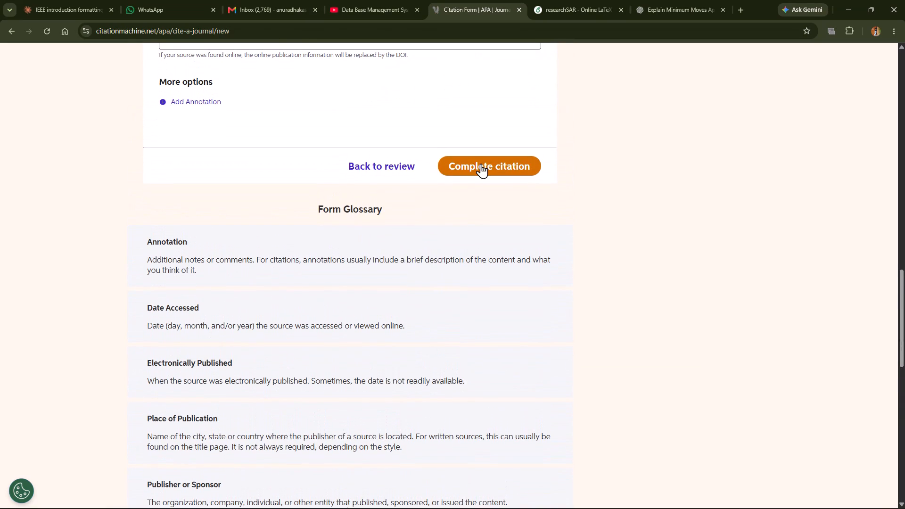
click(481, 164)
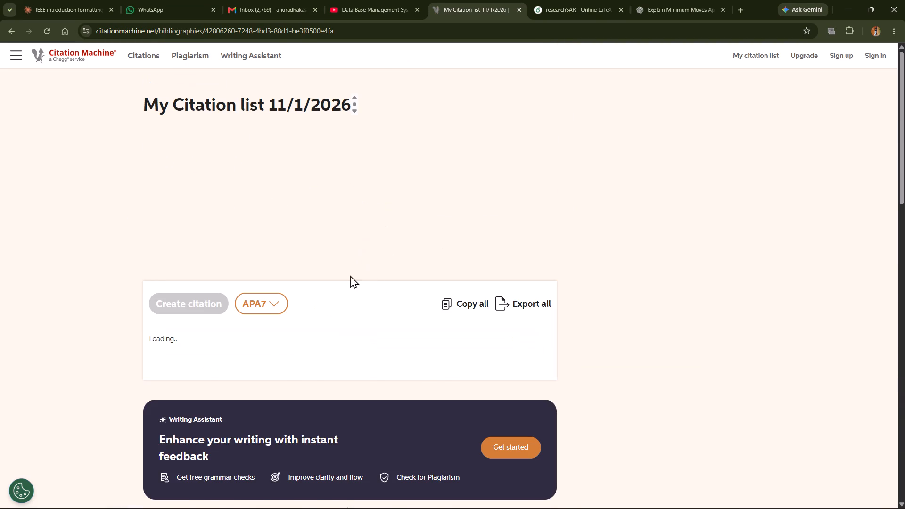
Copy the APA citation of the 2025 IAF Earth Observation Symposium article from the citation list.
scroll(321, 428, down, 7)
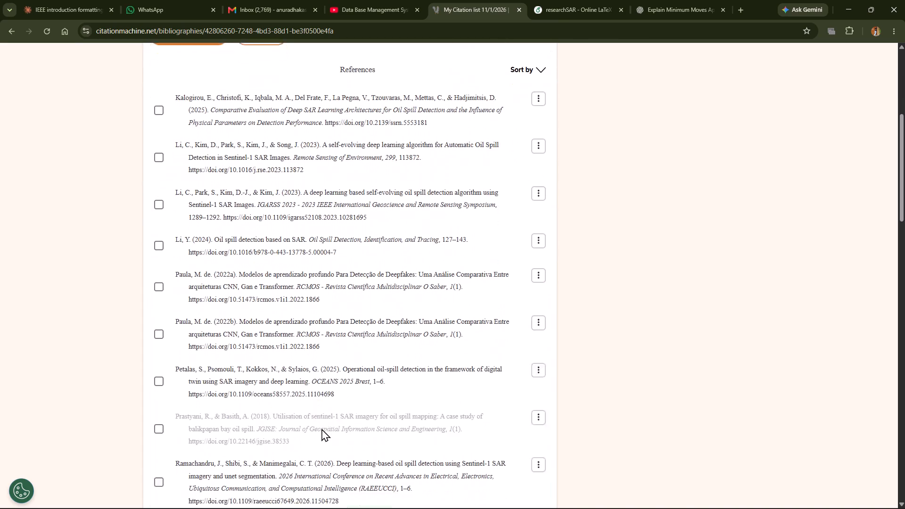
scroll(321, 428, down, 4)
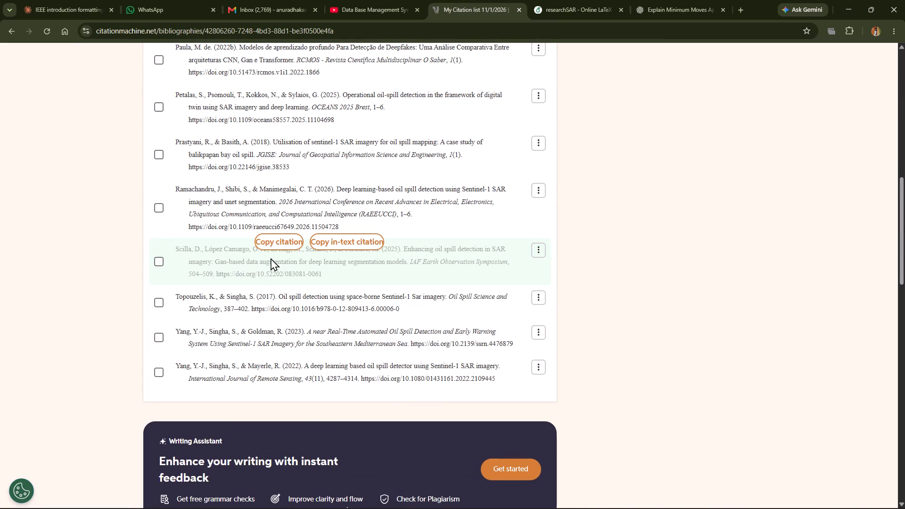
click(287, 243)
In Overleaf's main.tex, replace the howard2017mobilenets bibliography entry with the copied APA citation of the 2025 IAF Earth Observation Symposium article.
click(673, 0)
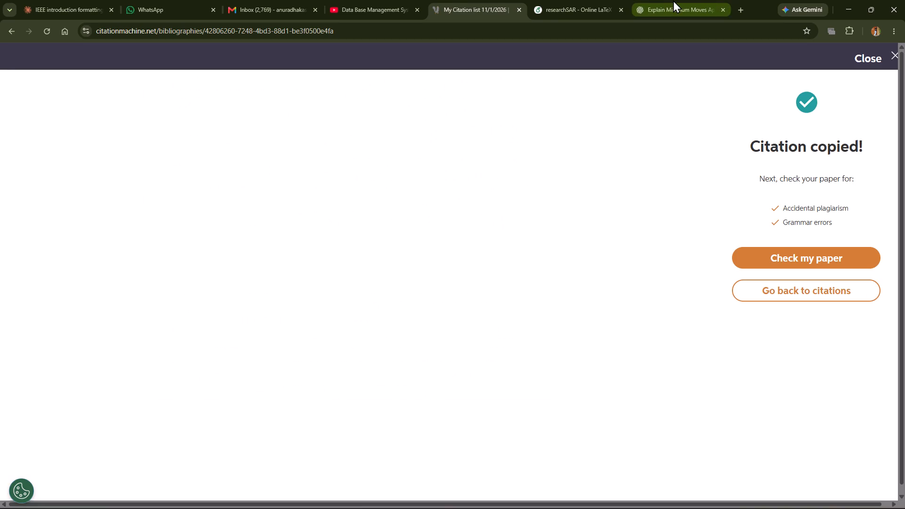
click(568, 0)
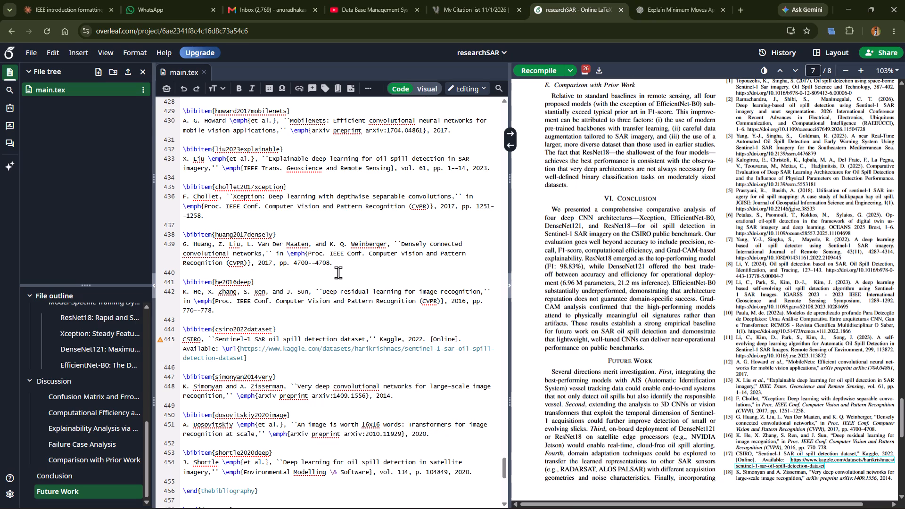
scroll(338, 272, up, 1)
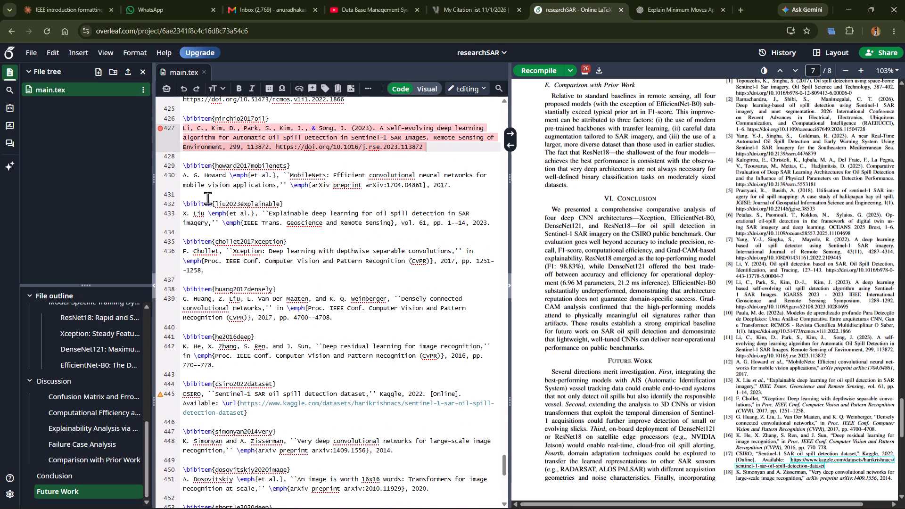
drag(181, 178, 436, 189)
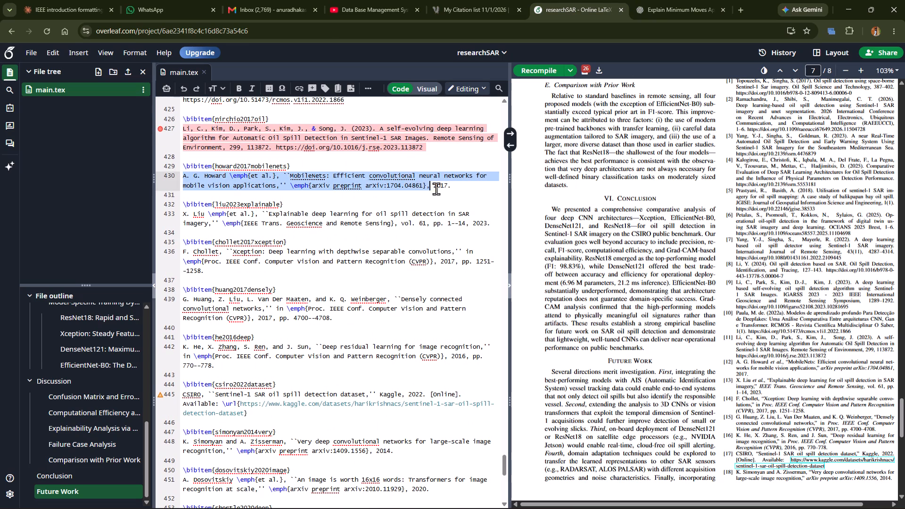
drag(436, 189, 459, 189)
key(BackSpace)
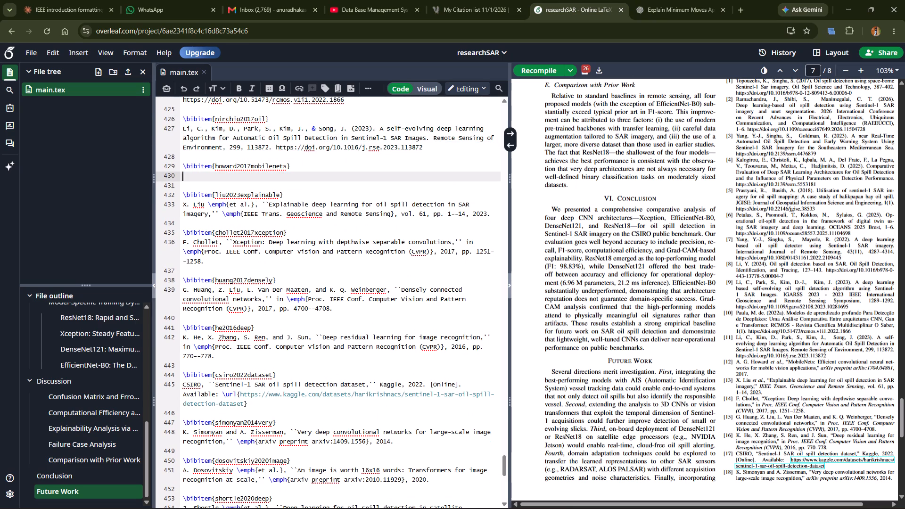
key(ctrl+v)
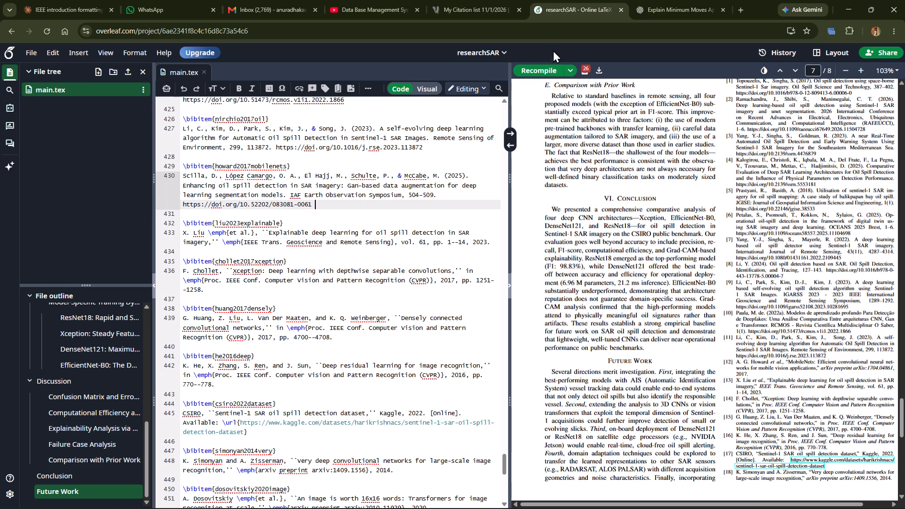
Recompile the paper's PDF, check its reference list, and place the cursor in the liu2023explainable bibliography entry.
click(543, 66)
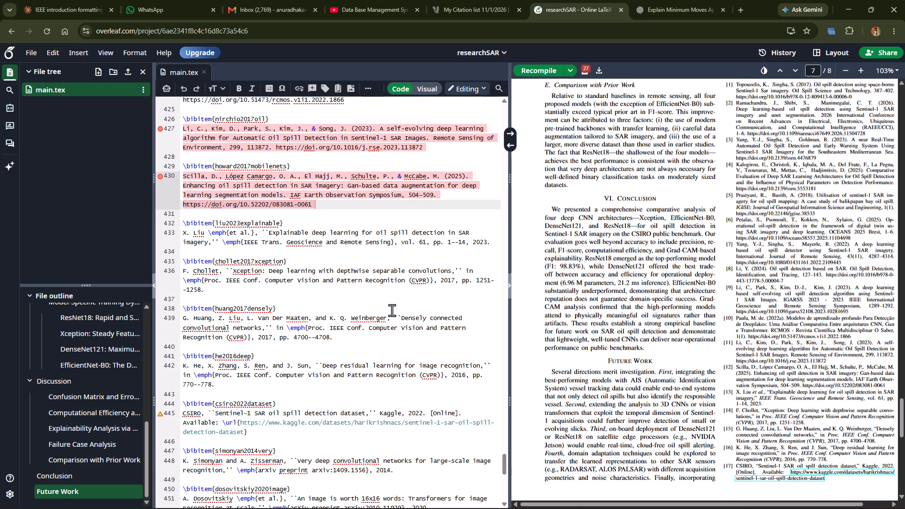
scroll(736, 399, down, 4)
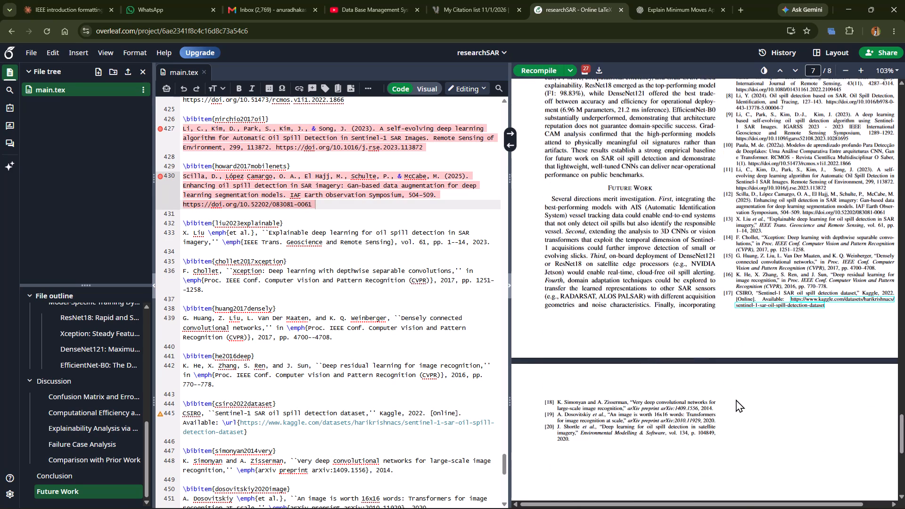
scroll(736, 399, up, 1)
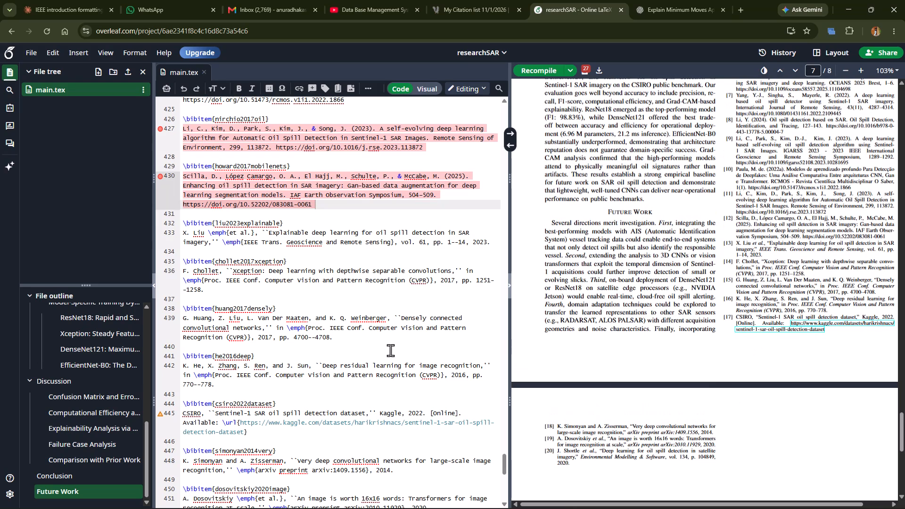
click(331, 247)
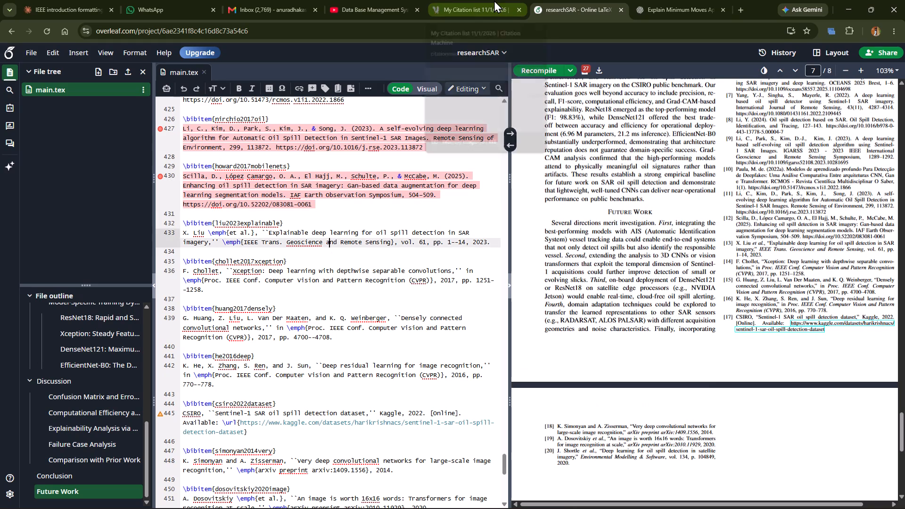
Switch to Citation Machine, return from the copied-citation page to the citation list and dismiss the plagiarism check prompt.
click(494, 0)
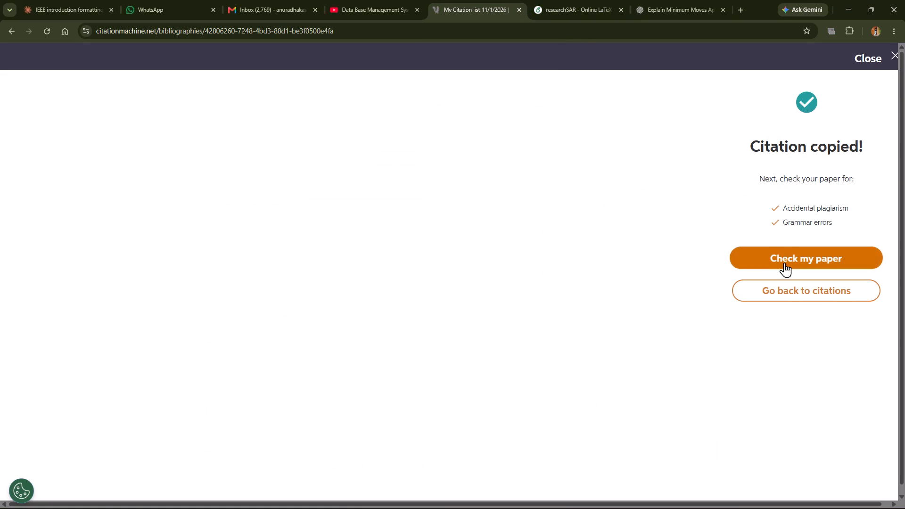
click(786, 287)
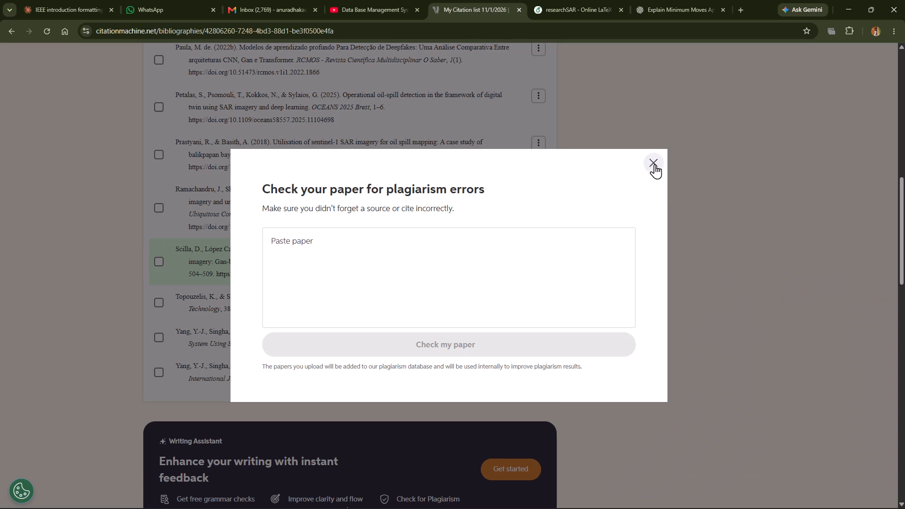
click(655, 164)
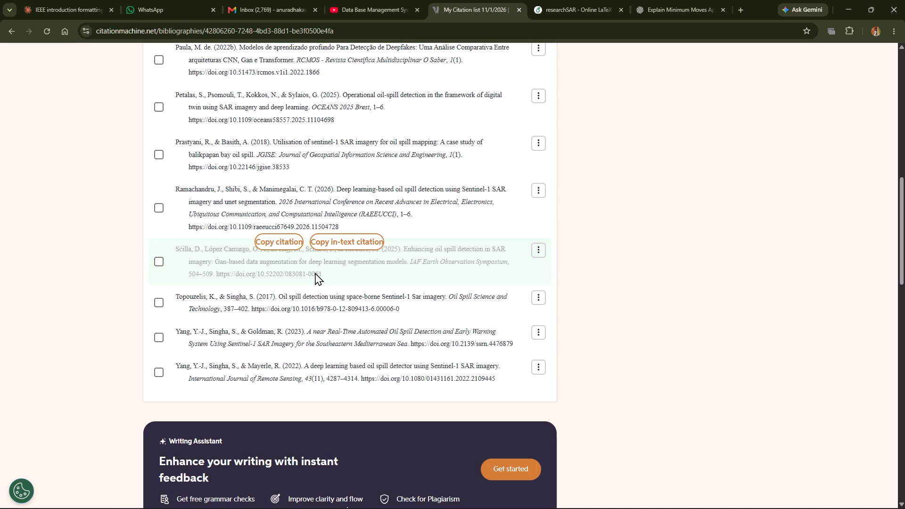
scroll(315, 272, up, 3)
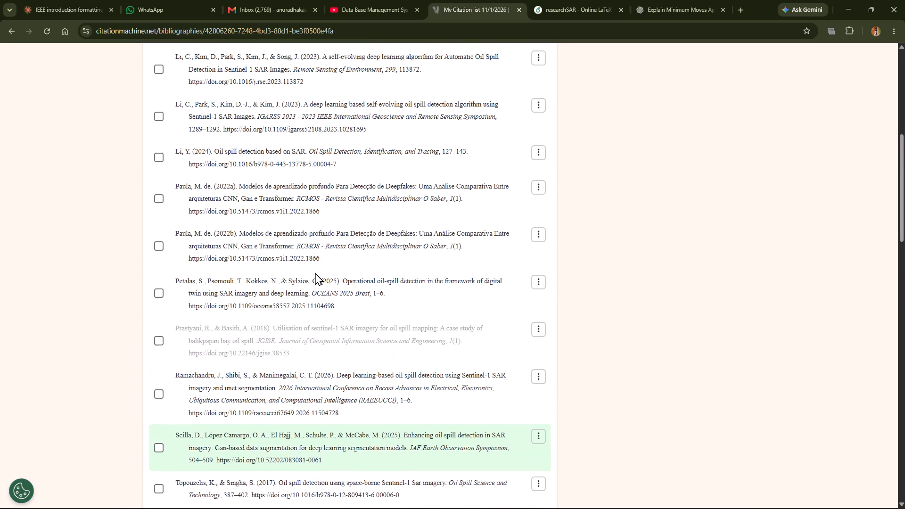
Examine the Citation Machine reference list from start to end to see which articles are already cited.
scroll(315, 272, up, 4)
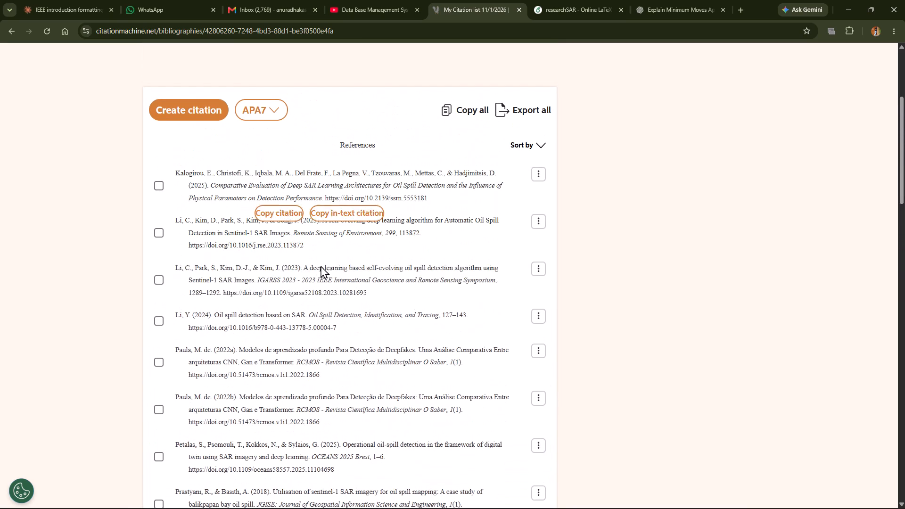
scroll(324, 290, down, 1)
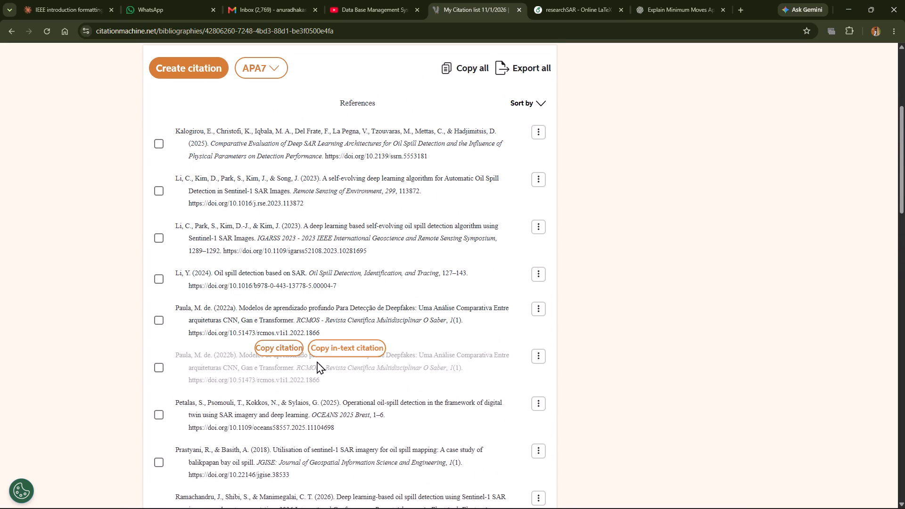
scroll(318, 376, down, 5)
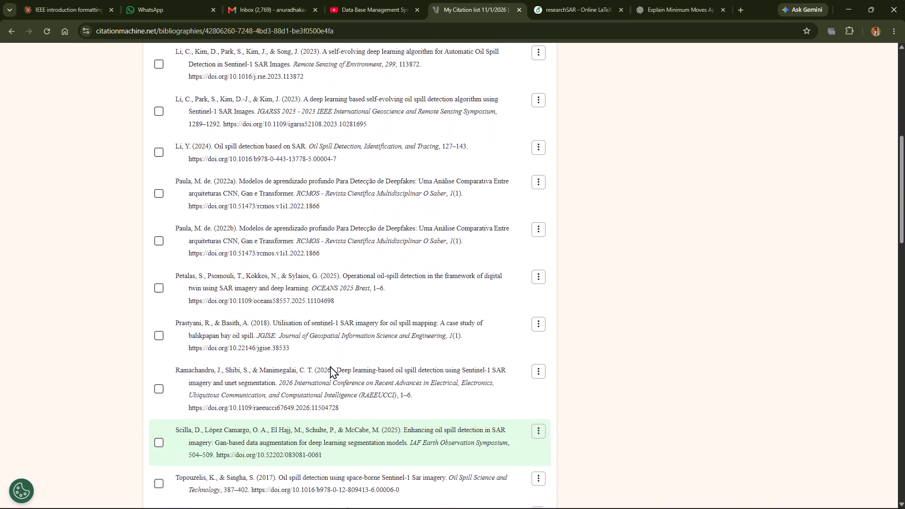
scroll(330, 366, down, 4)
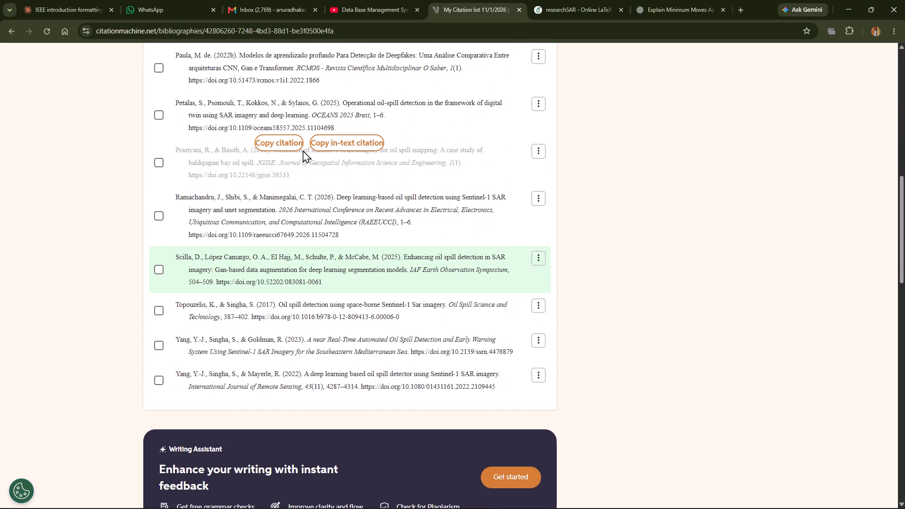
scroll(303, 150, up, 2)
Switch to Overleaf, examine the remaining bibliography entries of main.tex down to the document's end, and return to the Citation Machine list.
click(687, 0)
click(593, 0)
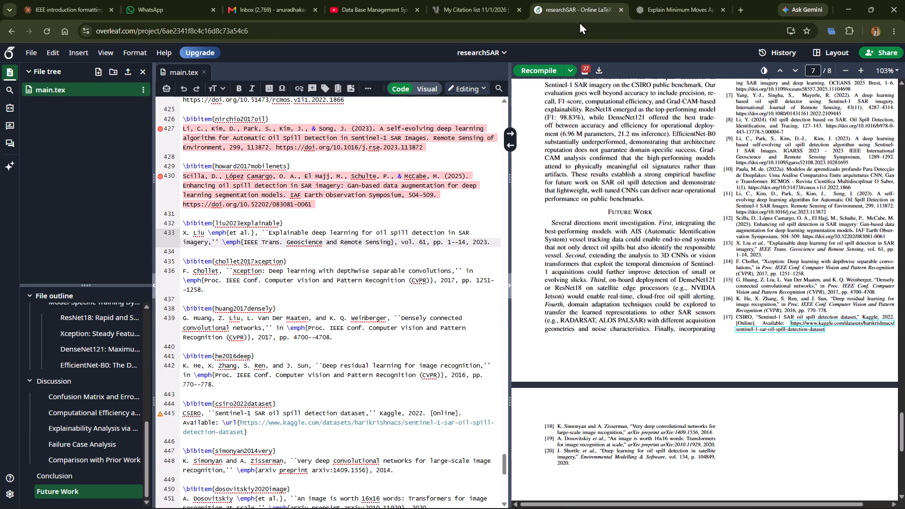
scroll(404, 329, down, 2)
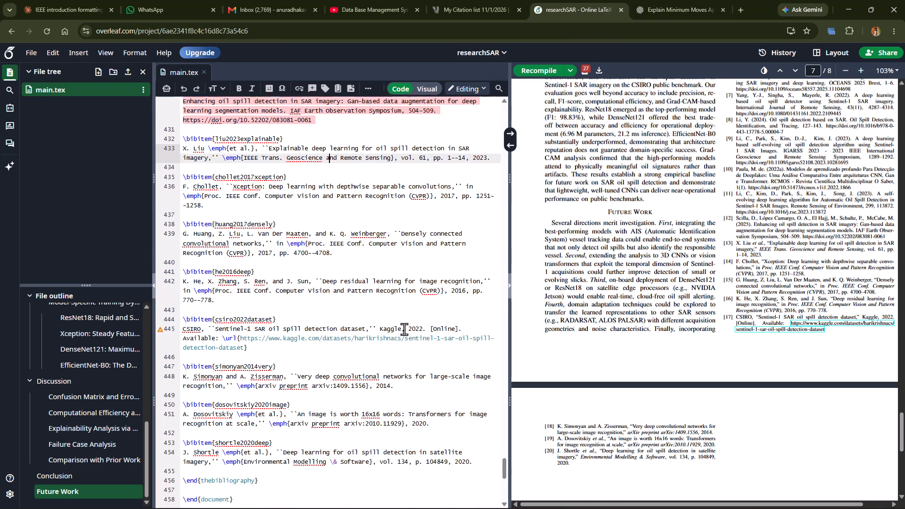
scroll(404, 329, down, 3)
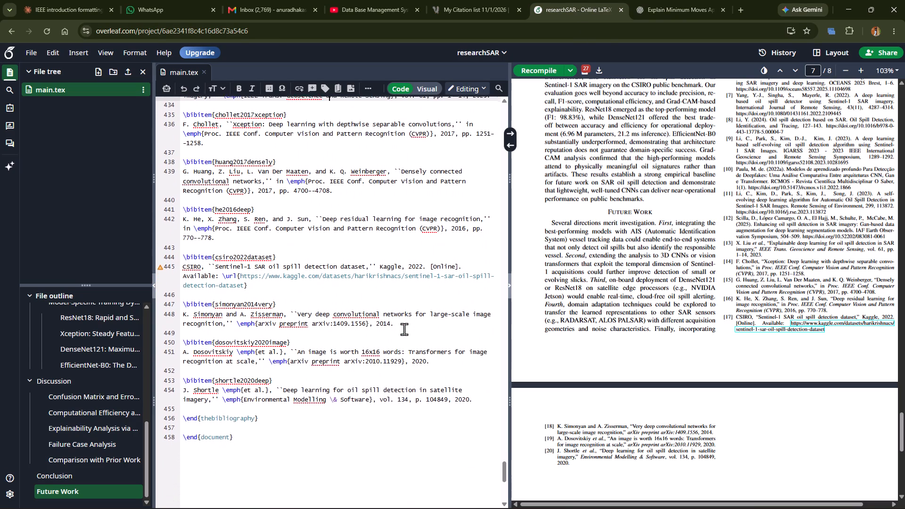
scroll(404, 329, down, 1)
scroll(404, 329, up, 1)
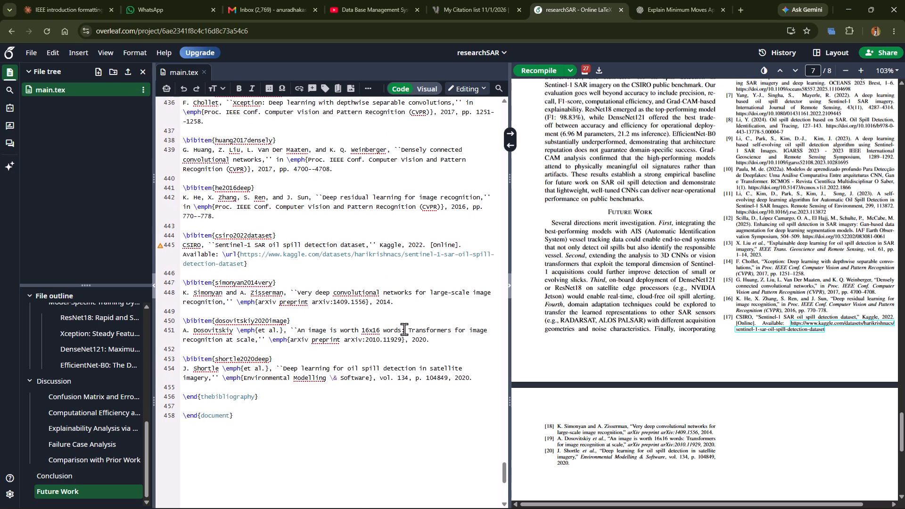
scroll(404, 329, up, 1)
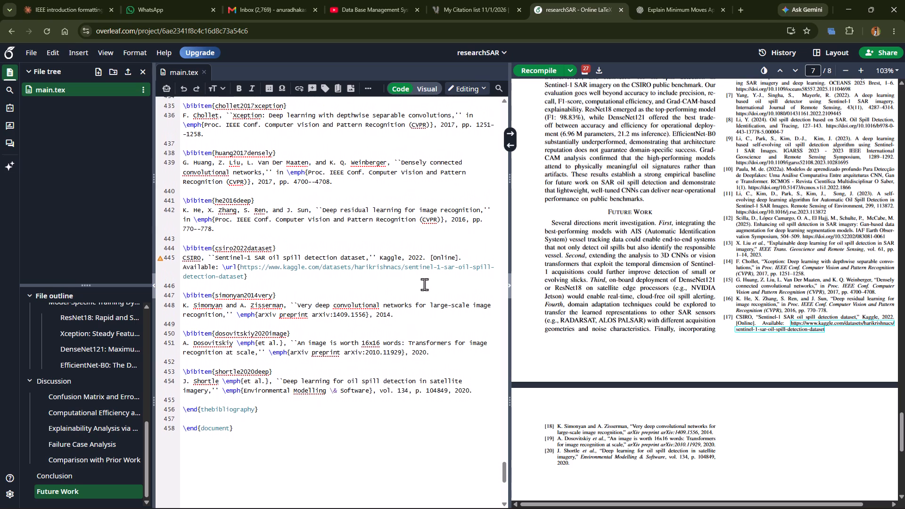
click(479, 0)
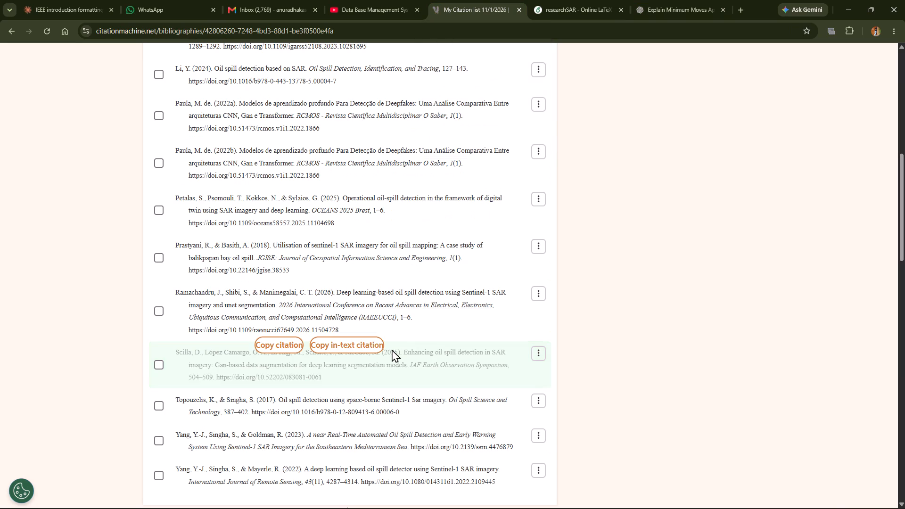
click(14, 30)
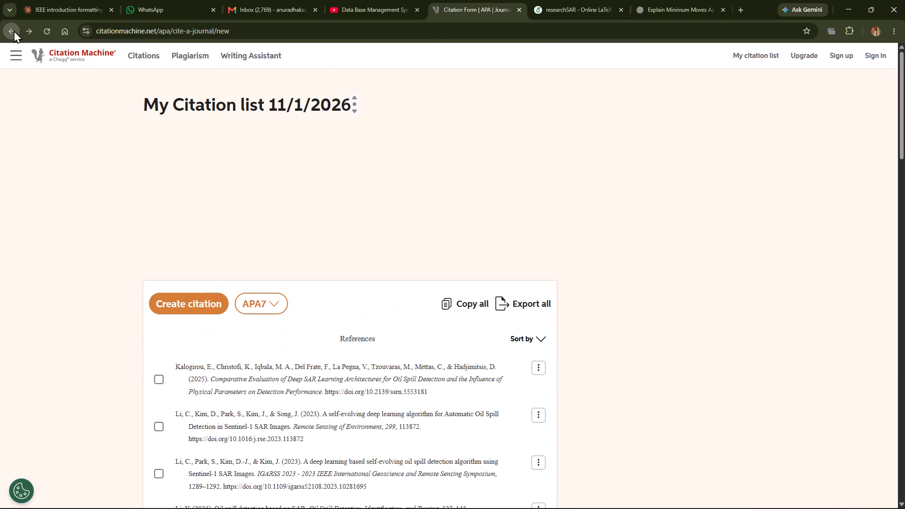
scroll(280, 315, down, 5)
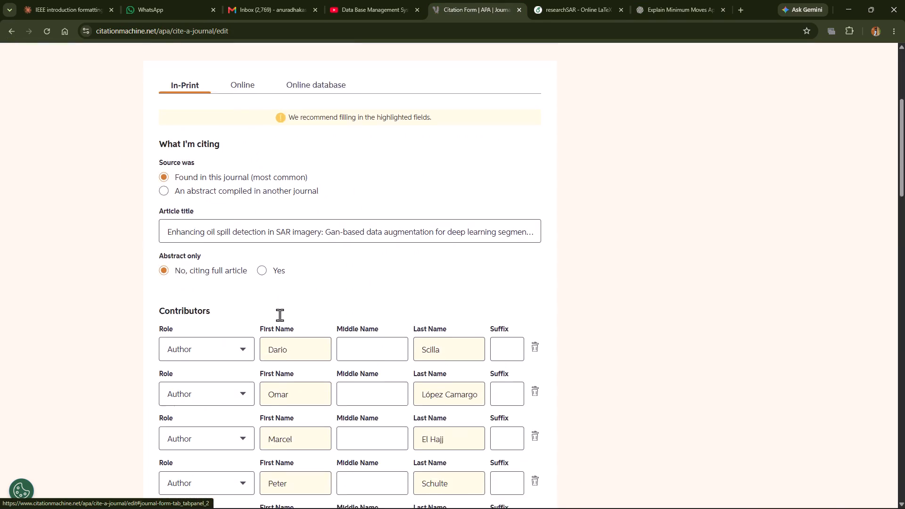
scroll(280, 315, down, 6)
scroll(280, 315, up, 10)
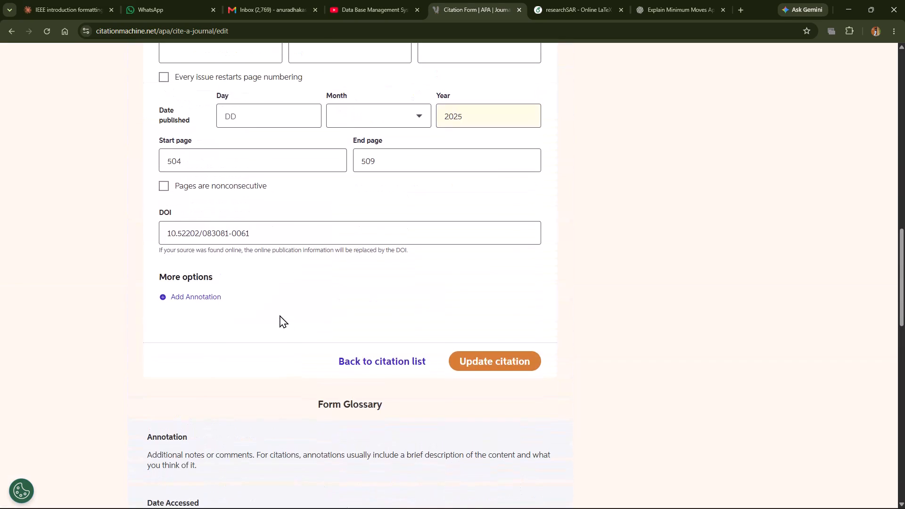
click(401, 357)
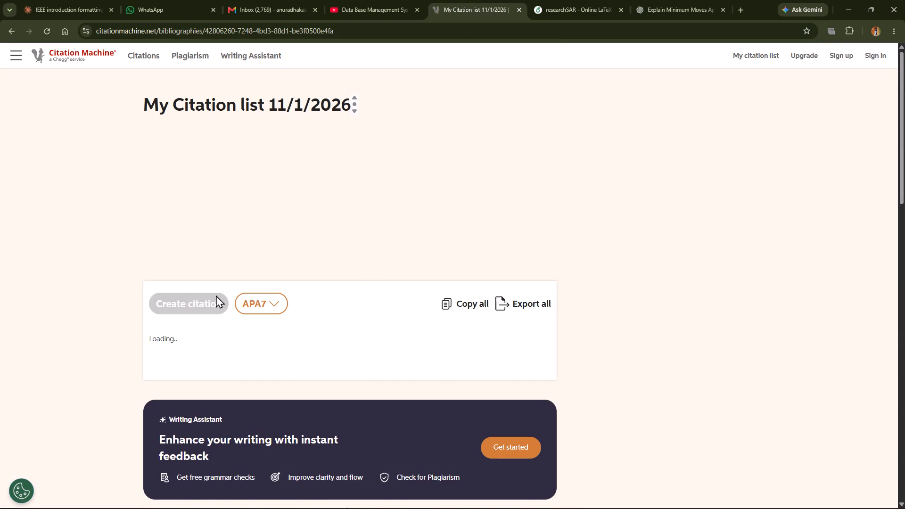
Create a new journal citation and search for "Comparative Analysis of Deep CNN Architectures for Oil Spill Detection in Sentinel-1 SAR Imagery".
click(194, 306)
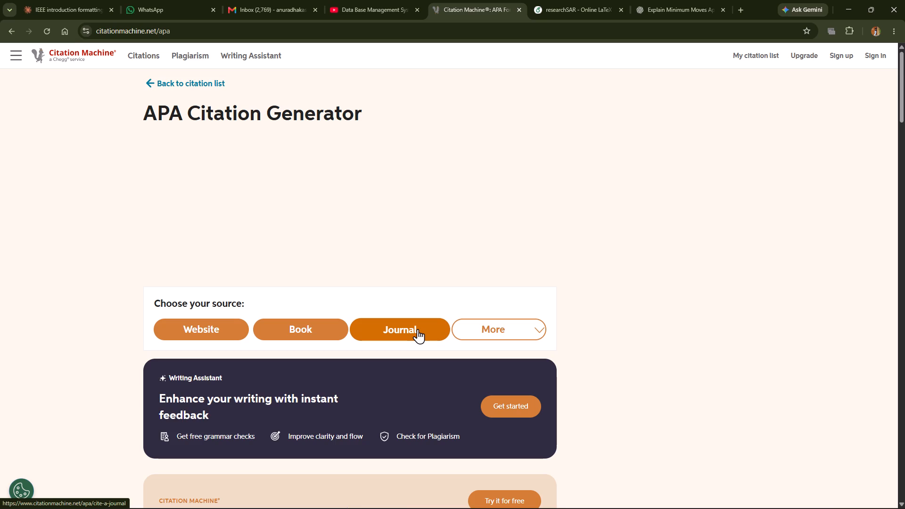
click(418, 329)
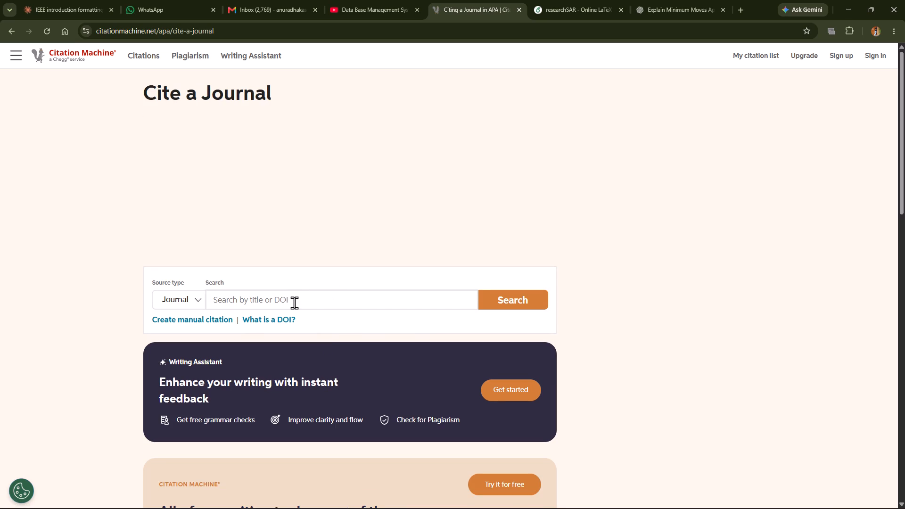
click(294, 303)
click(312, 328)
click(503, 303)
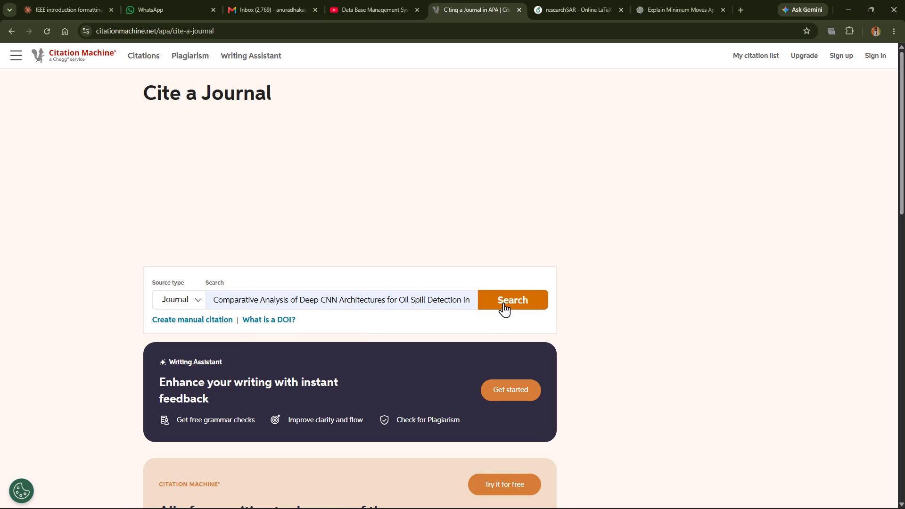
Cite the 2024 International Journal of Remote Sensing article on near real-time oil spill detection and add it to the citation list.
scroll(321, 412, down, 4)
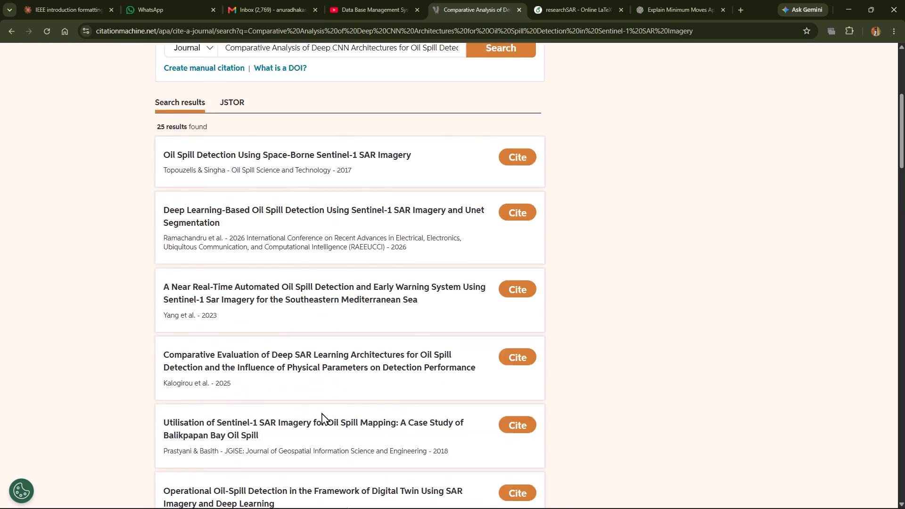
scroll(321, 412, down, 11)
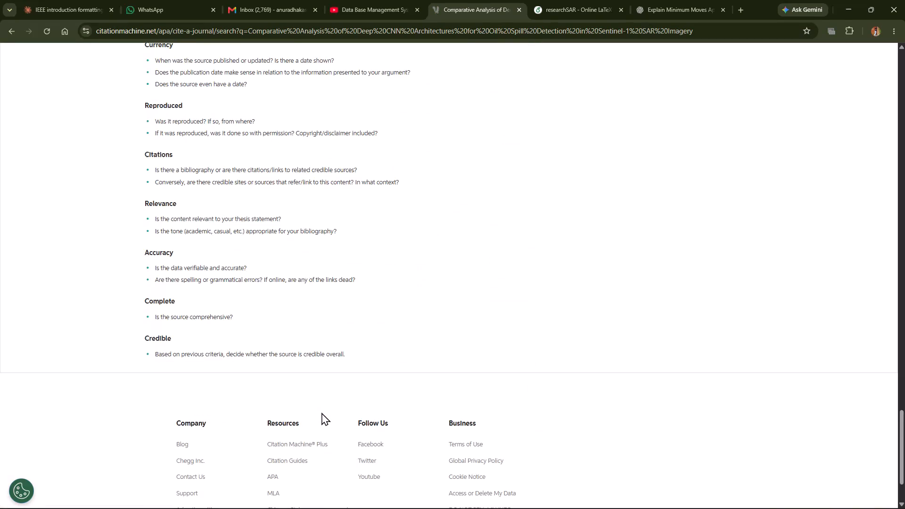
scroll(321, 412, down, 1)
scroll(300, 188, up, 7)
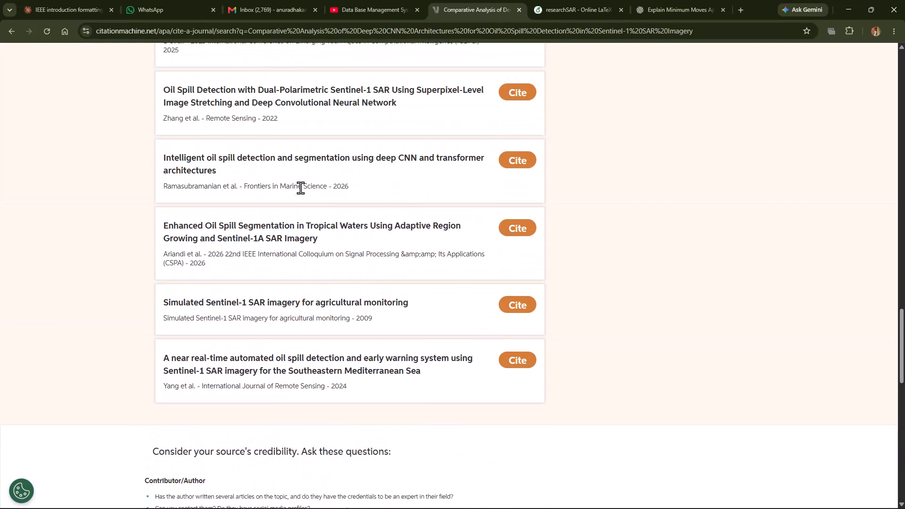
scroll(300, 188, up, 1)
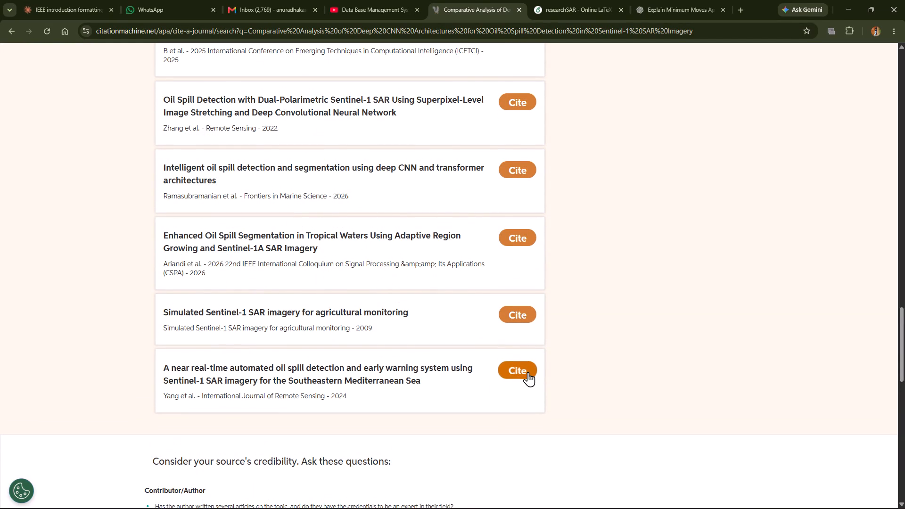
click(528, 372)
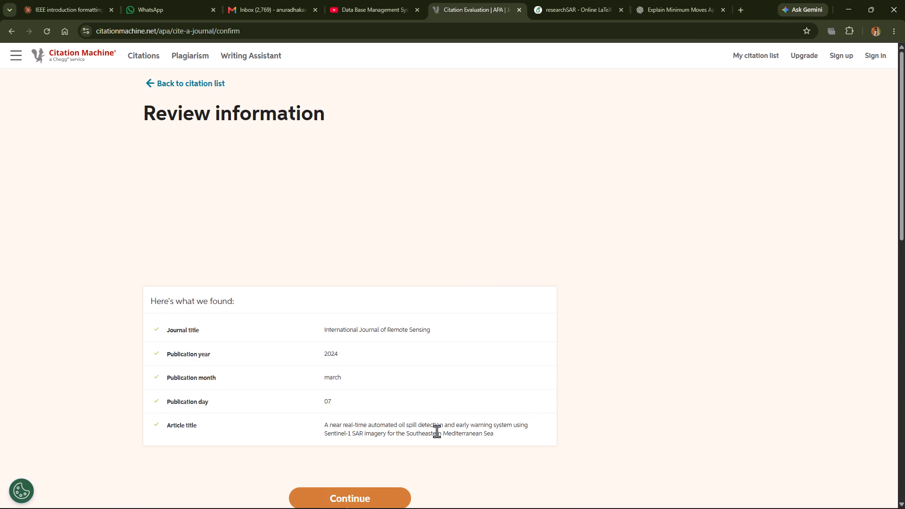
scroll(436, 431, down, 5)
scroll(436, 431, up, 4)
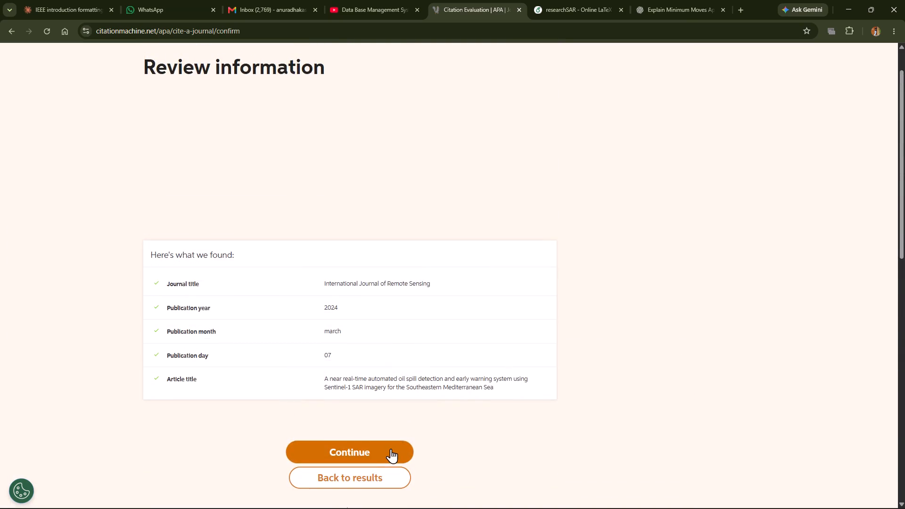
click(391, 449)
scroll(417, 388, down, 2)
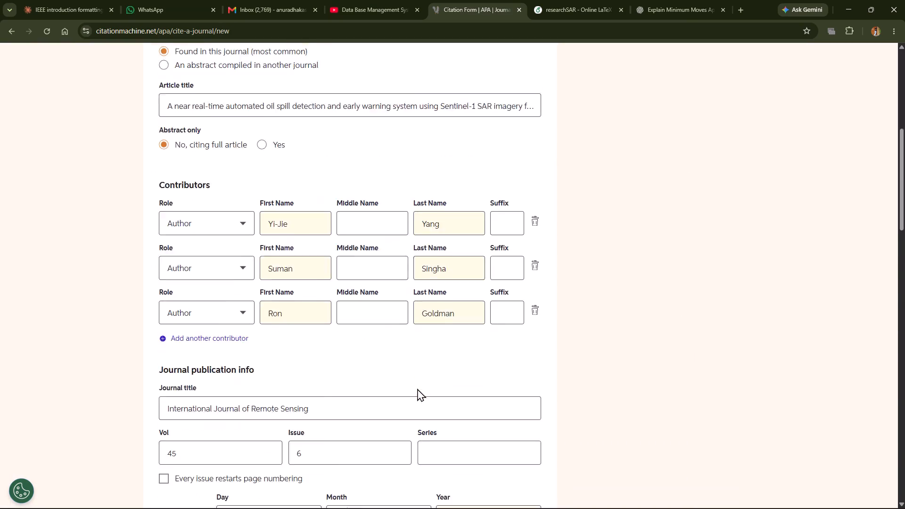
scroll(417, 388, down, 6)
click(473, 460)
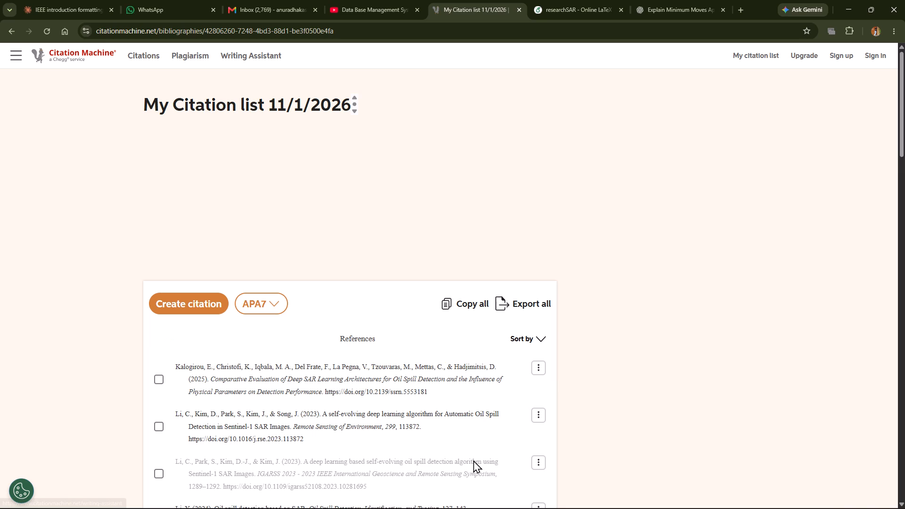
Copy the APA citation of the 2024 International Journal of Remote Sensing article from the citation list.
scroll(473, 460, down, 6)
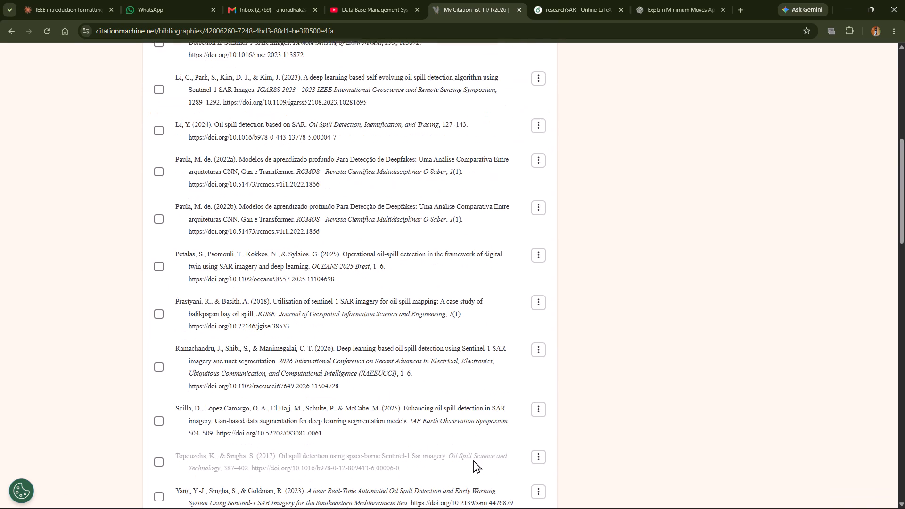
scroll(473, 460, down, 3)
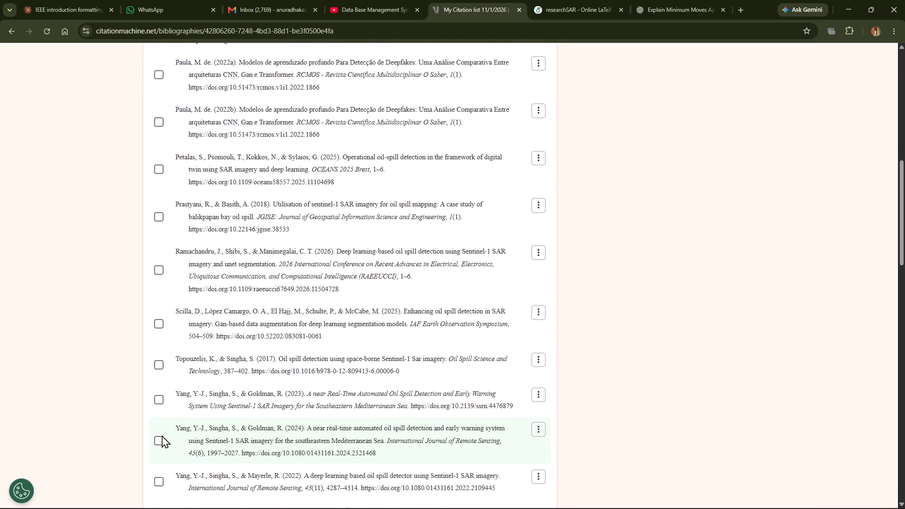
click(281, 419)
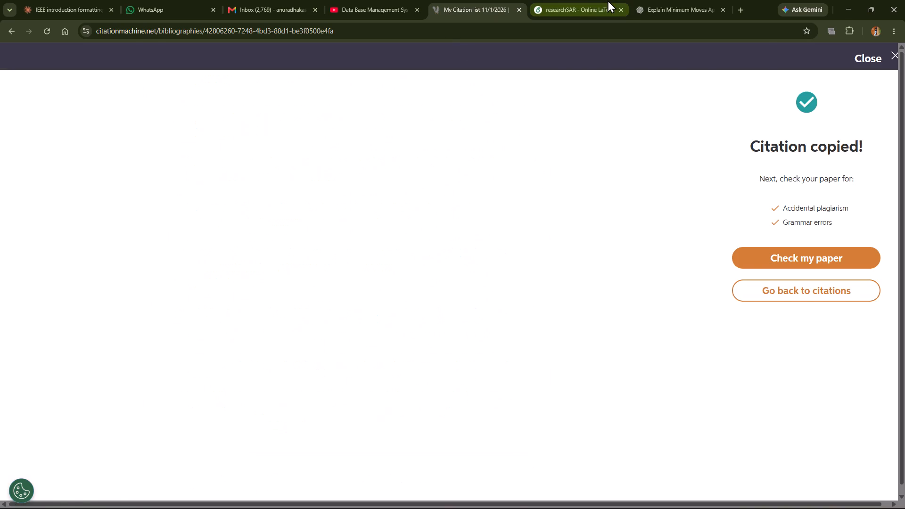
In Overleaf's main.tex, replace the chollet2017xception bibliography entry with the copied APA citation of the 2024 International Journal of Remote Sensing article.
click(608, 0)
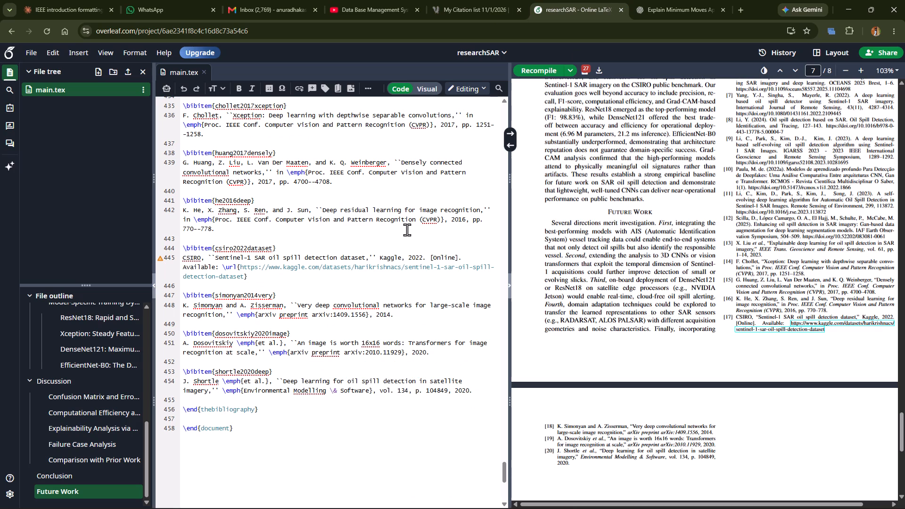
drag(212, 138, 182, 115)
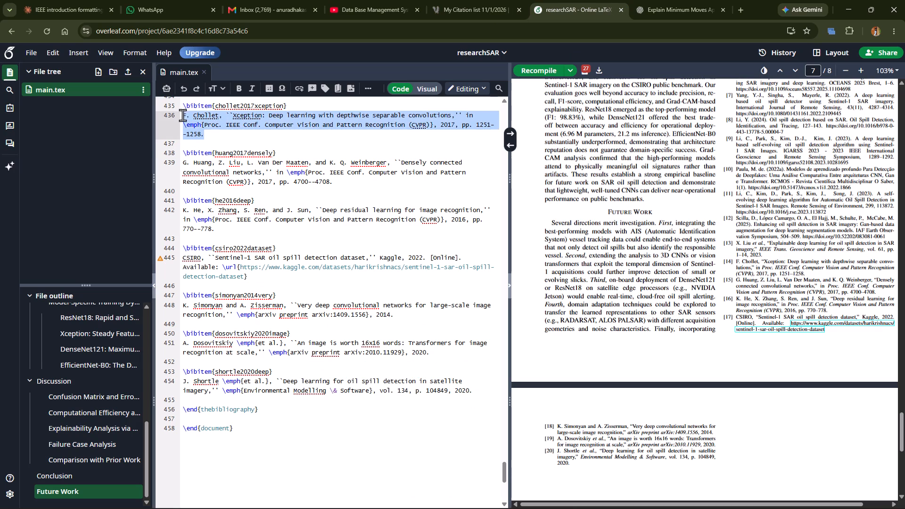
key(BackSpace)
key(ctrl+v)
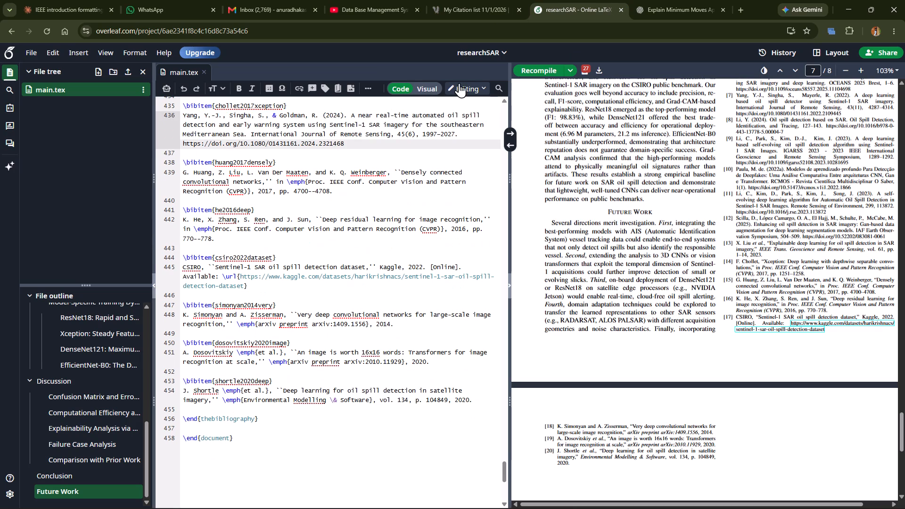
Recompile the paper's PDF and check the bibliography entries still to be replaced in main.tex.
click(557, 69)
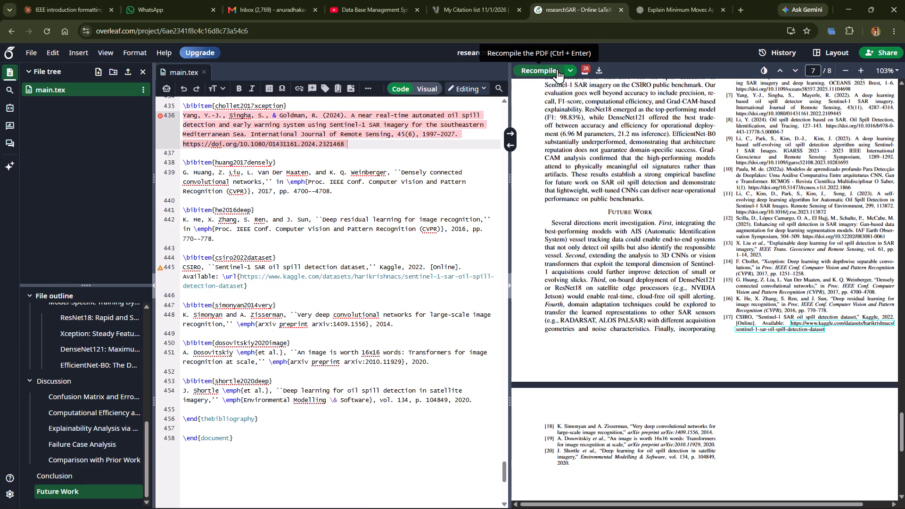
scroll(386, 235, down, 1)
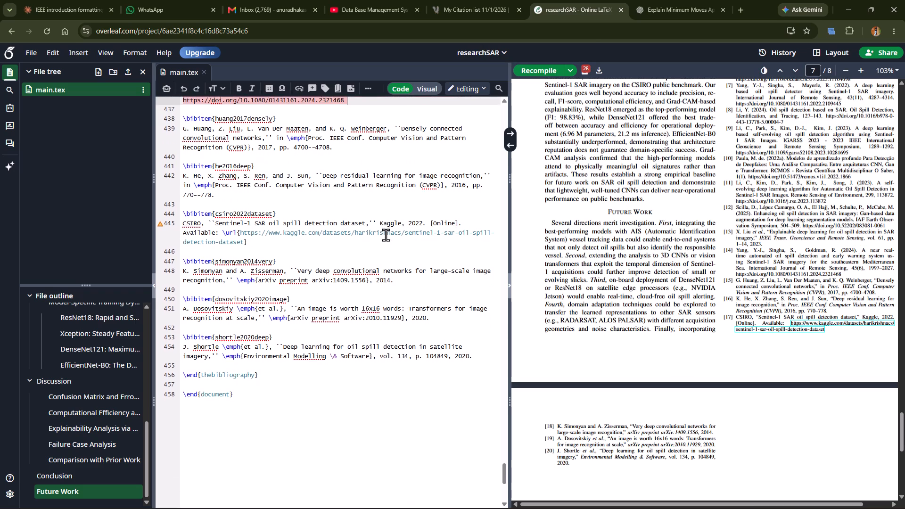
scroll(386, 235, down, 1)
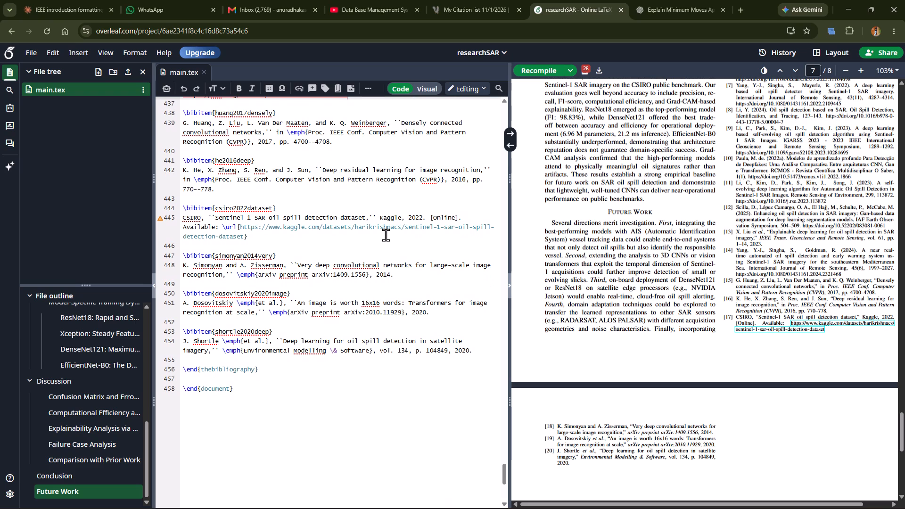
In Citation Machine, start a new journal citation and search for "Comparative Analysis of Deep CNN Architectures for Oil Spill Detection in Sentinel-1 SAR Imagery".
click(464, 3)
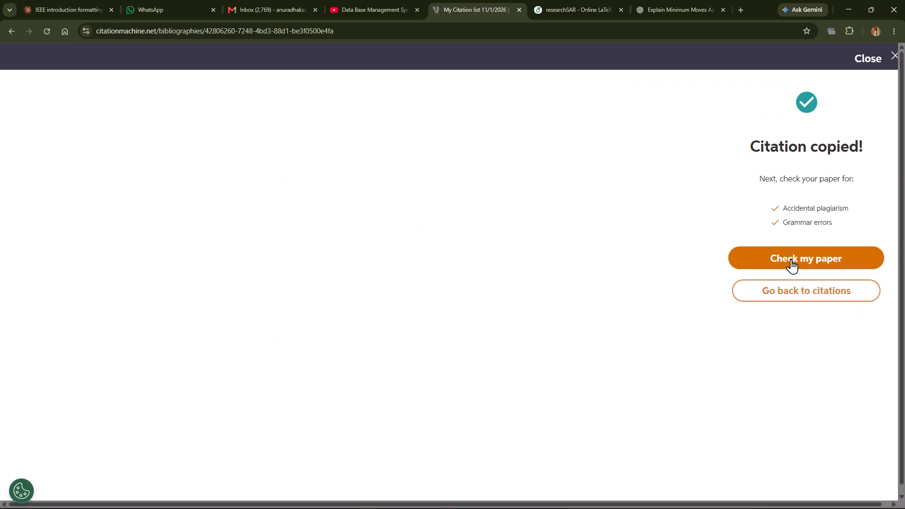
click(792, 301)
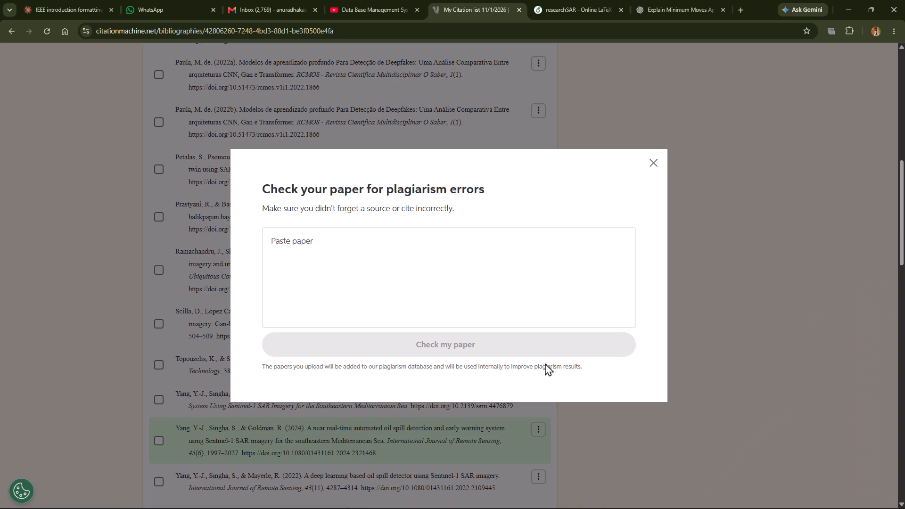
click(655, 166)
scroll(457, 226, up, 7)
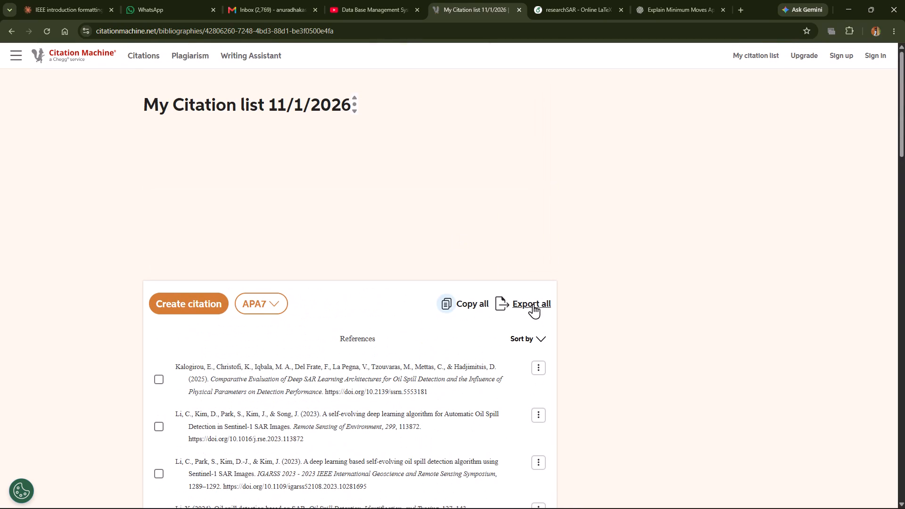
click(204, 299)
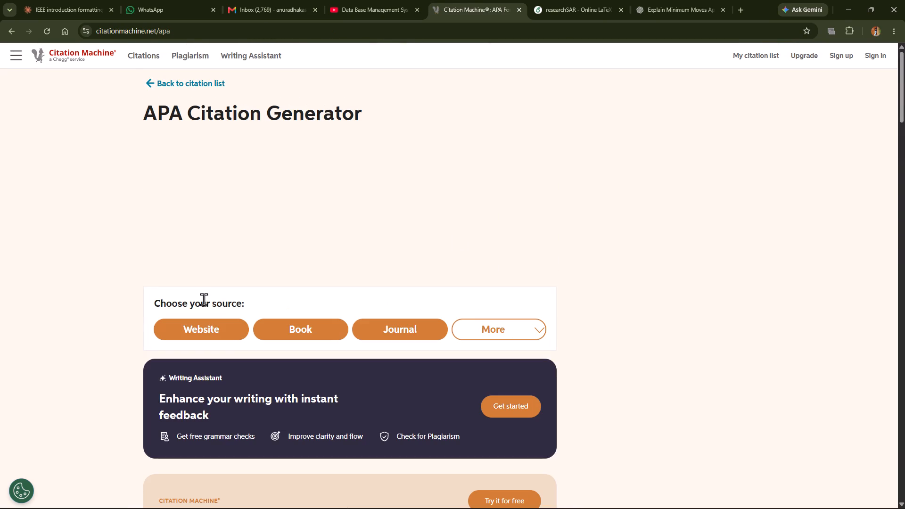
click(407, 335)
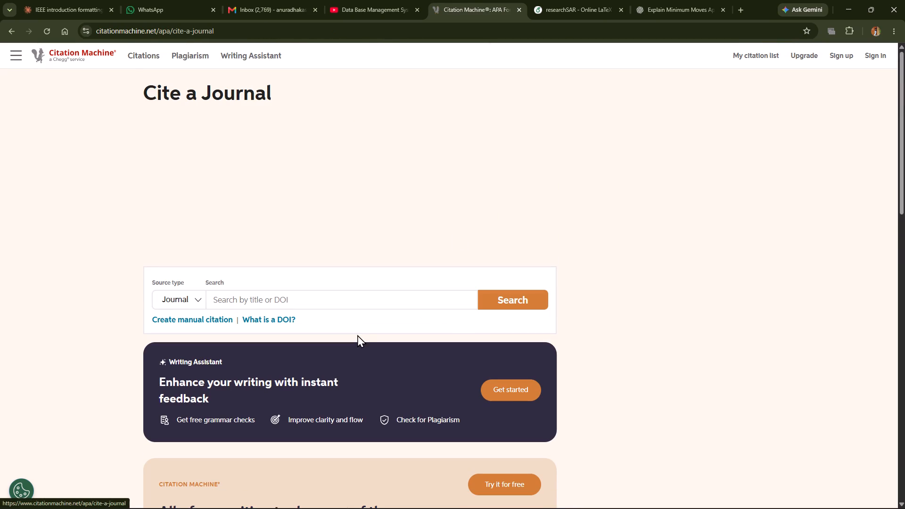
click(377, 294)
click(346, 320)
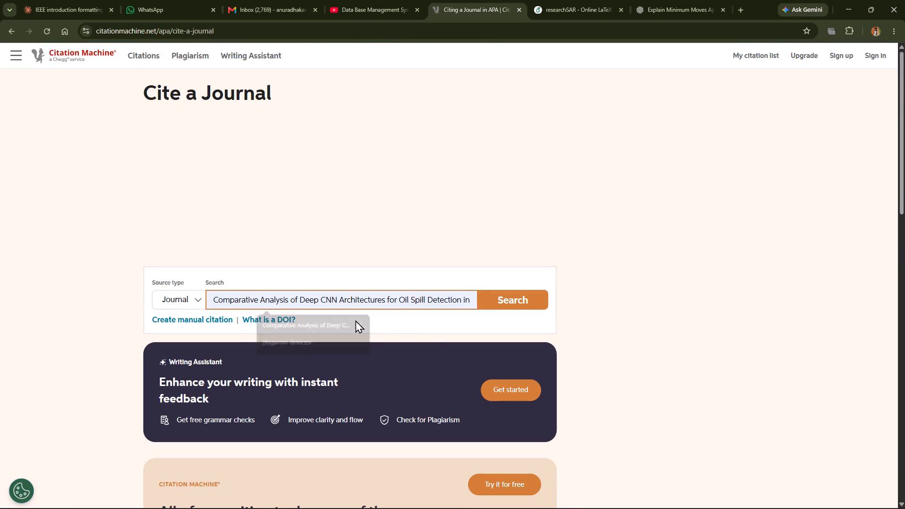
click(525, 296)
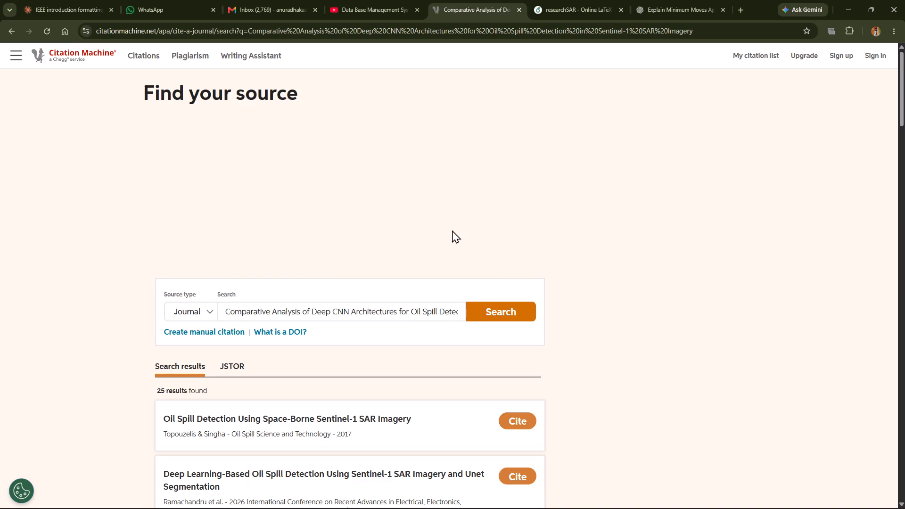
Cite the 2009 source "Simulated Sentinel-1 SAR imagery for agricultural monitoring" and add it to the citation list.
scroll(452, 230, down, 14)
scroll(452, 230, up, 7)
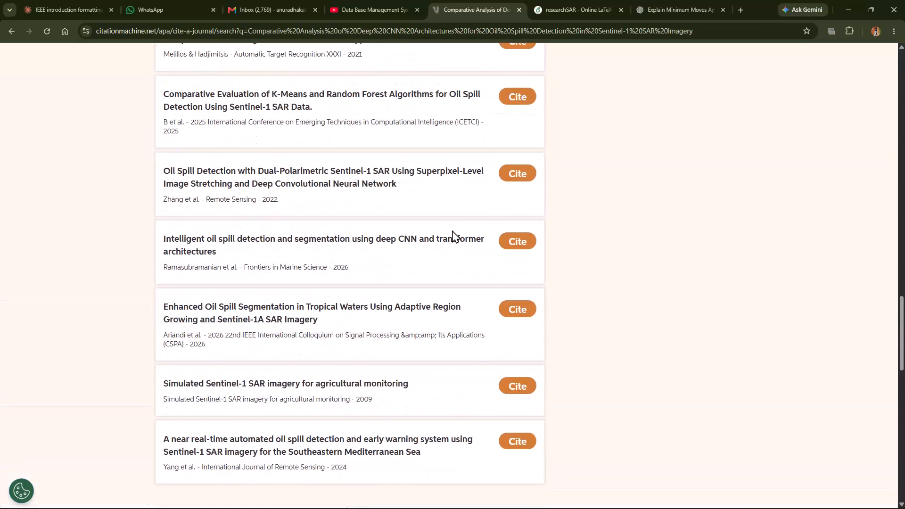
scroll(452, 230, up, 3)
click(518, 393)
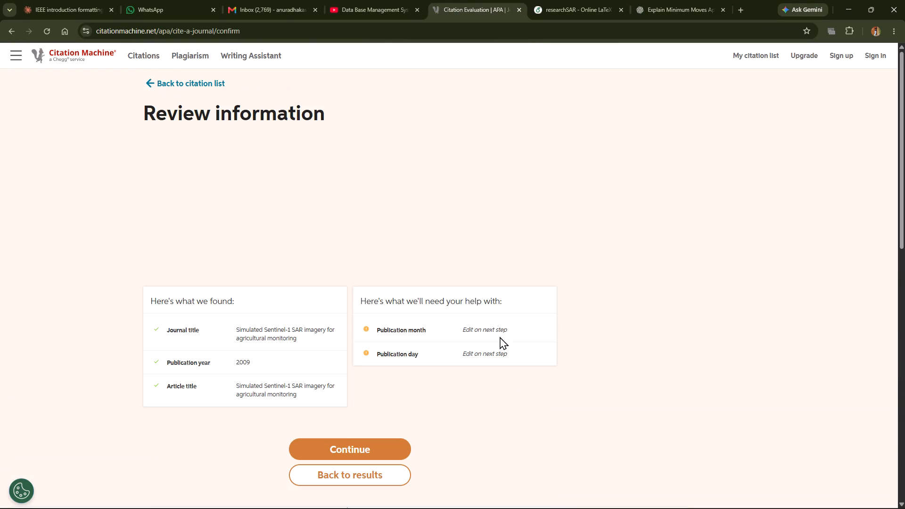
click(359, 442)
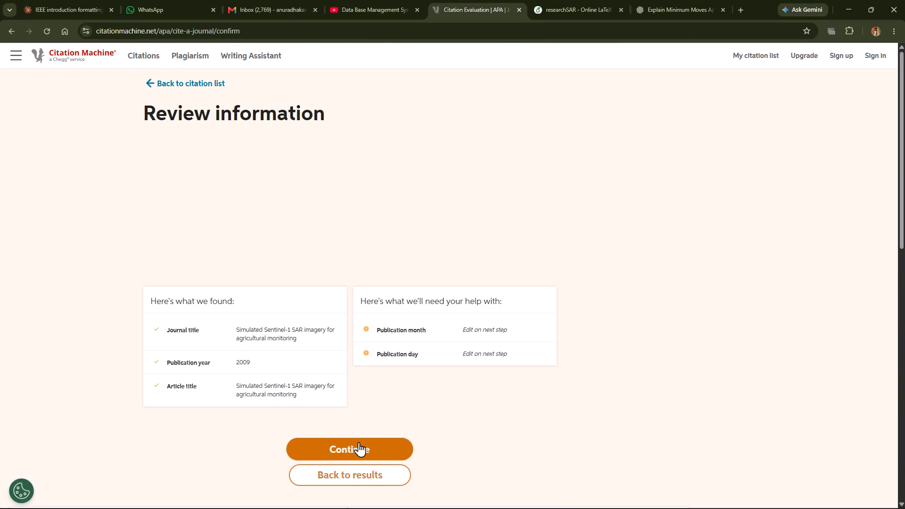
scroll(461, 357, down, 2)
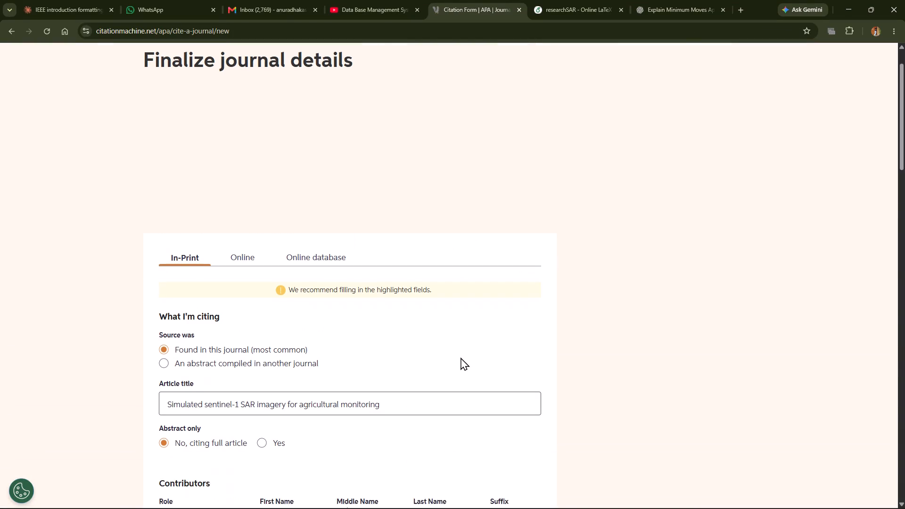
scroll(461, 357, down, 8)
scroll(461, 357, up, 1)
click(488, 334)
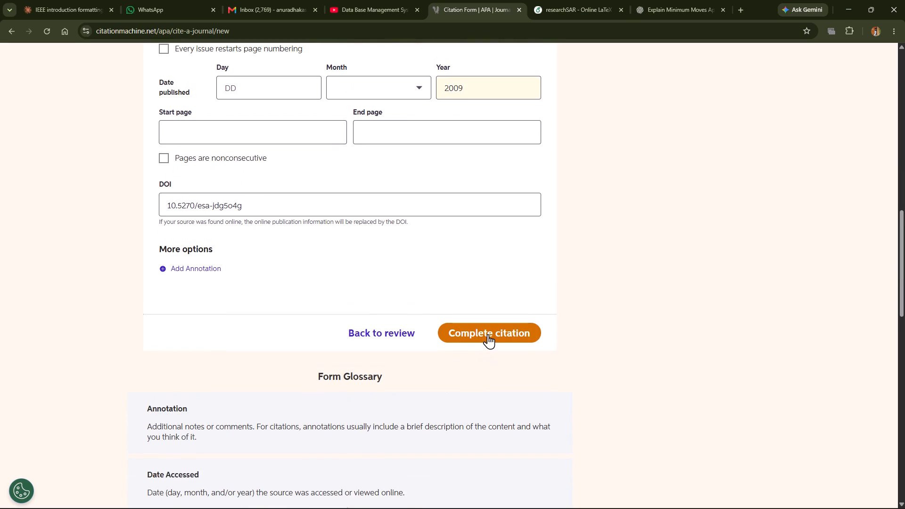
Copy the APA citation of the 2009 agricultural monitoring source from the citation list.
scroll(401, 439, down, 4)
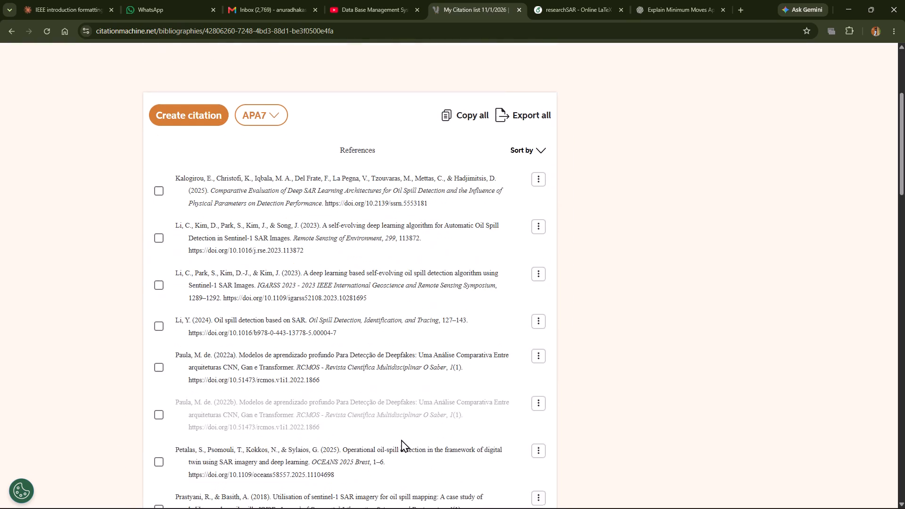
scroll(401, 439, down, 7)
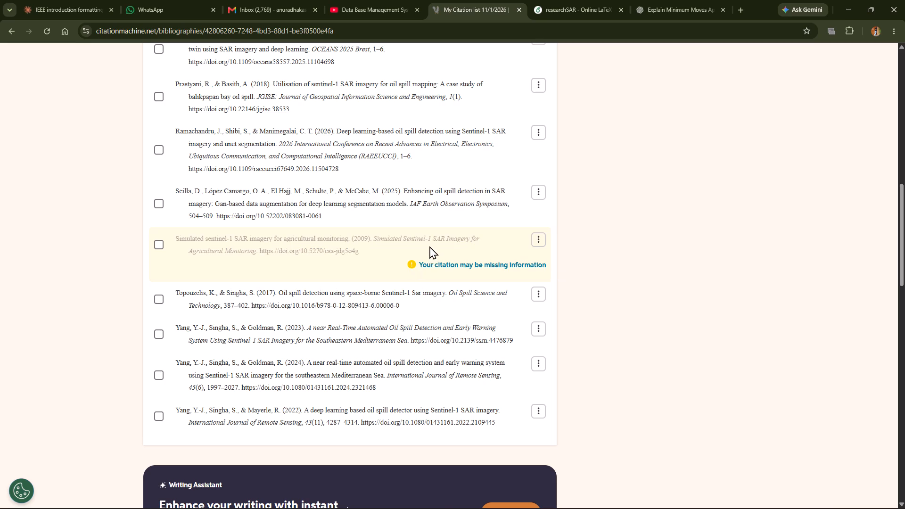
click(290, 236)
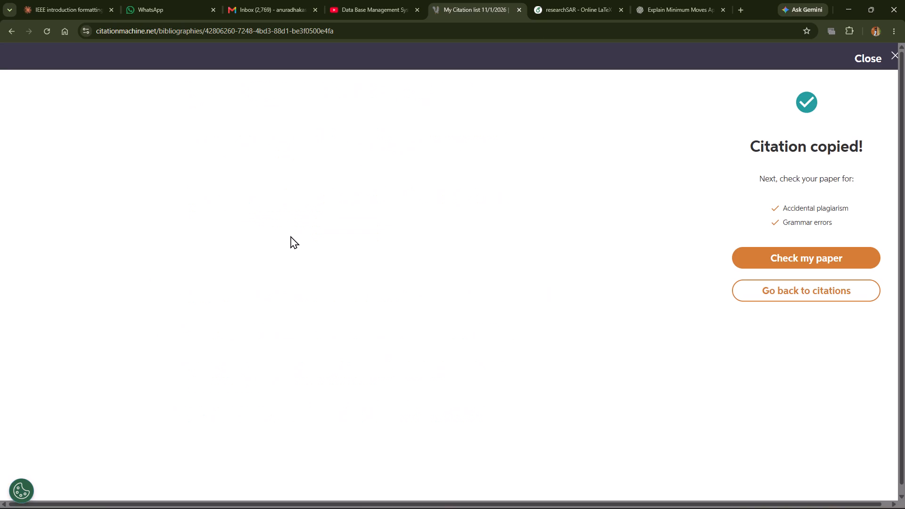
In Overleaf's main.tex, replace the huang2017densely bibliography entry with the copied APA citation of the 2009 agricultural monitoring source.
click(608, 7)
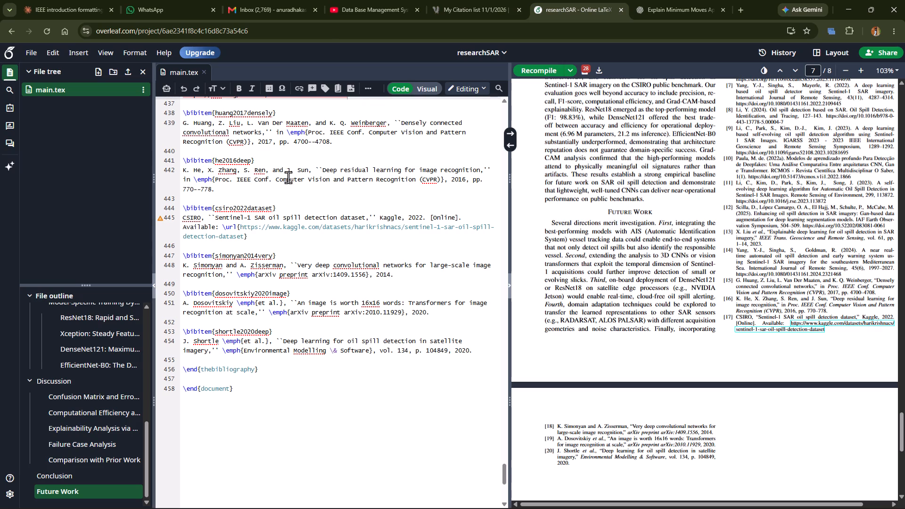
scroll(288, 177, up, 1)
drag(343, 201, 280, 186)
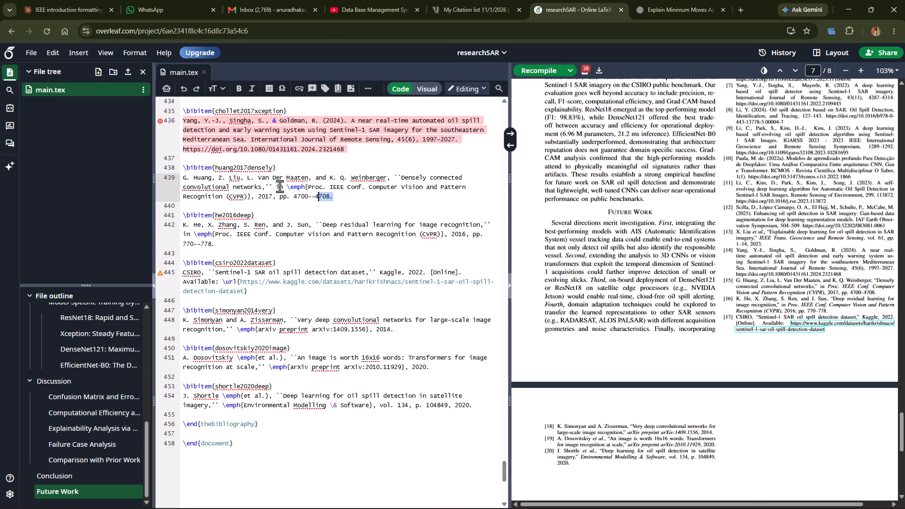
drag(280, 186, 181, 178)
key(BackSpace)
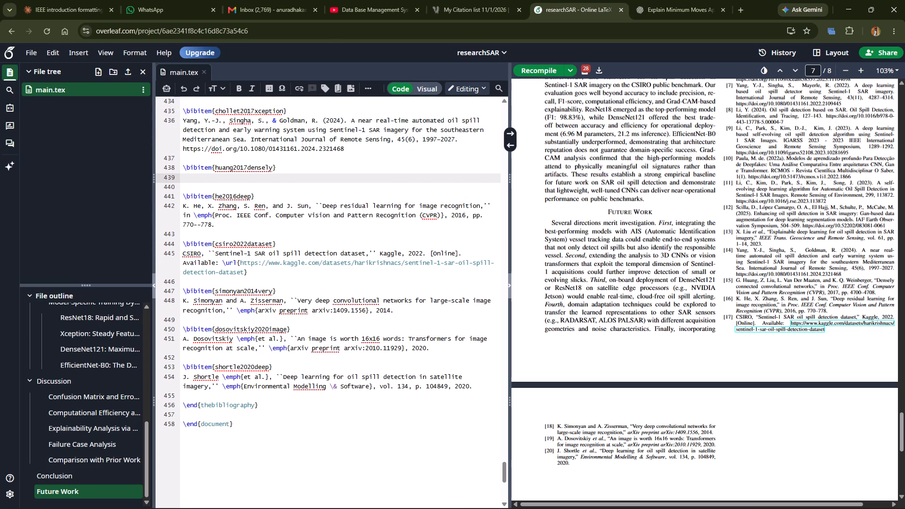
key(ctrl+v)
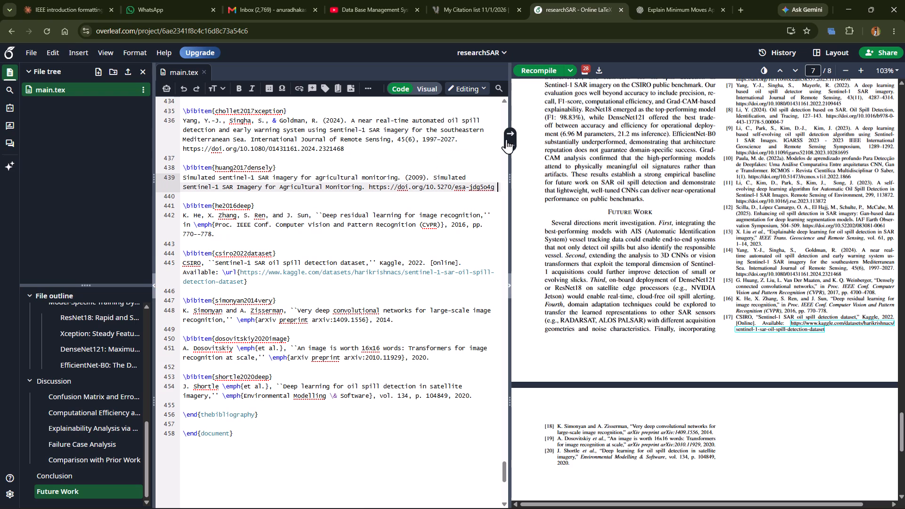
Recompile the paper's PDF and check the remaining bibliography entries in main.tex.
click(538, 69)
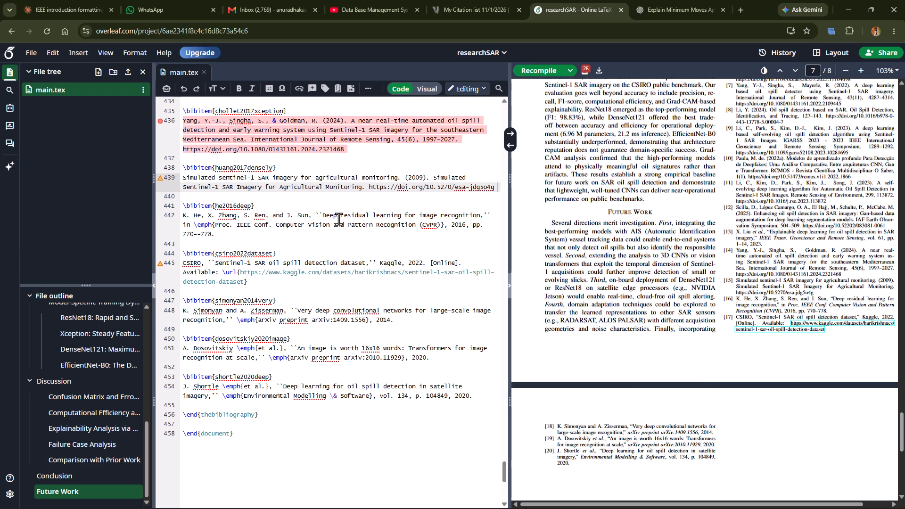
scroll(341, 304, down, 3)
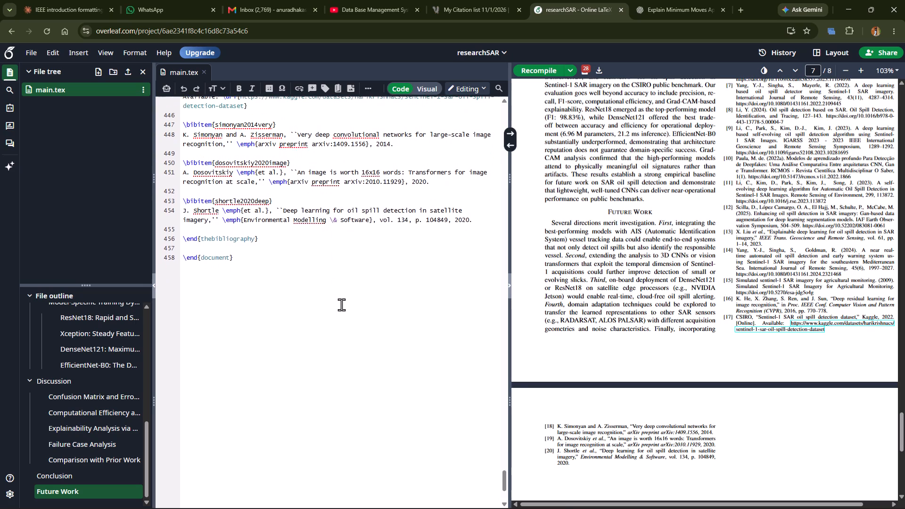
scroll(341, 304, up, 3)
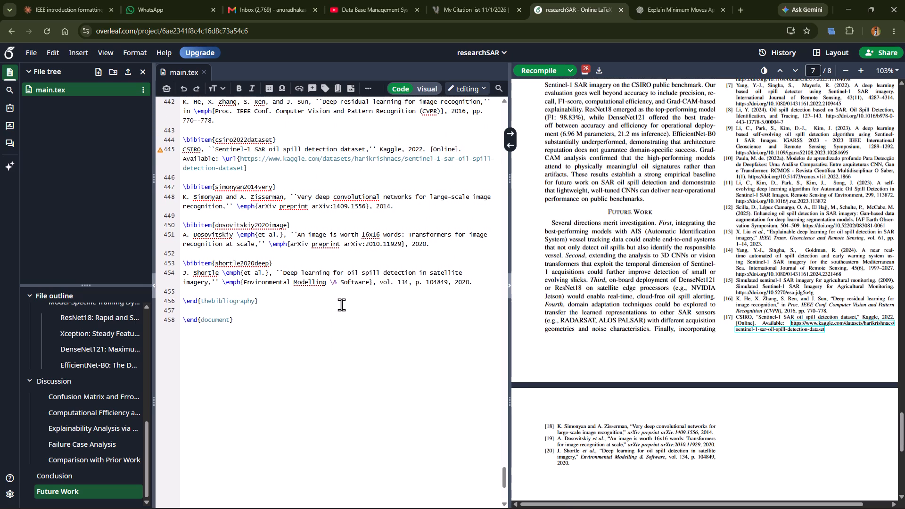
scroll(341, 304, up, 1)
In Citation Machine, start another journal citation and search for "Comparative Analysis of Deep CNN Architectures for Oil Spill Detection in Sentinel-1 SAR Imagery".
click(476, 0)
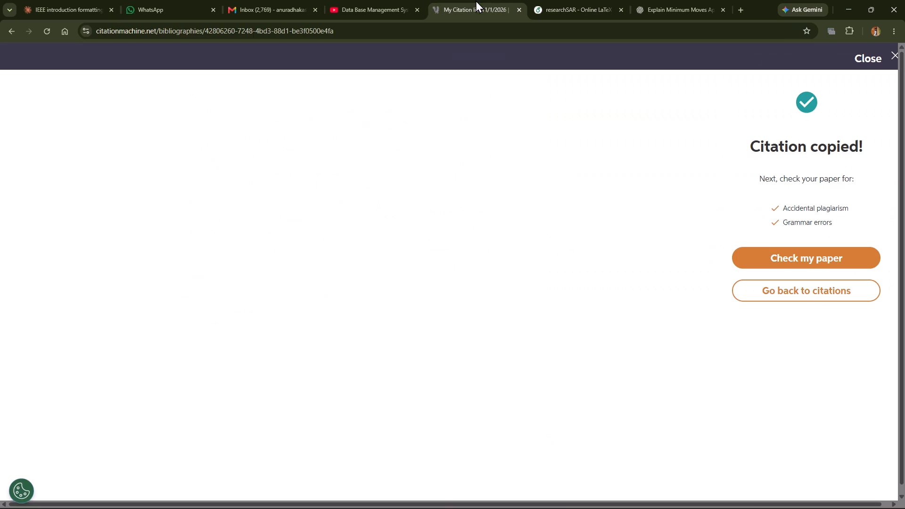
click(800, 289)
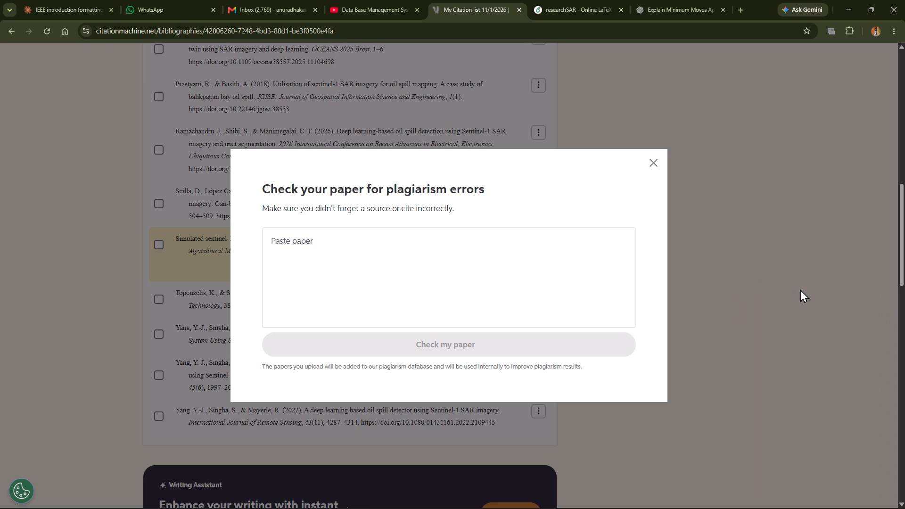
click(652, 161)
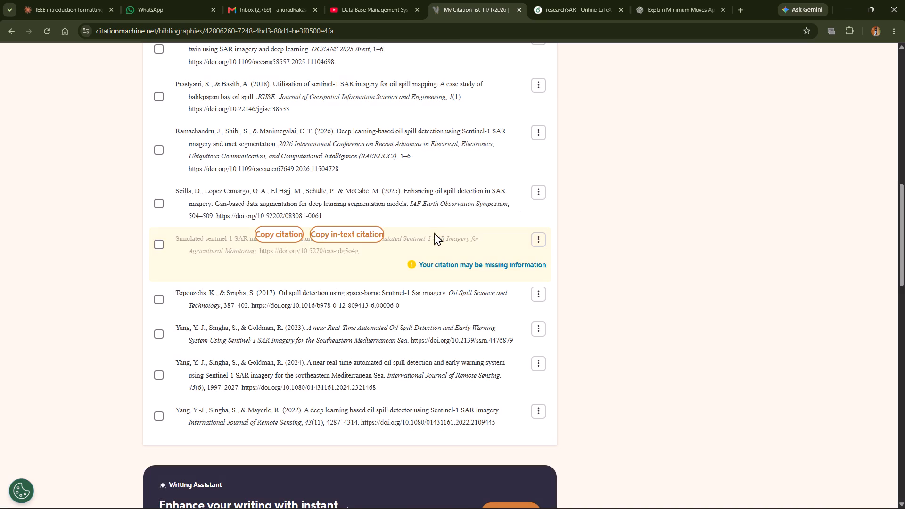
scroll(434, 232, up, 9)
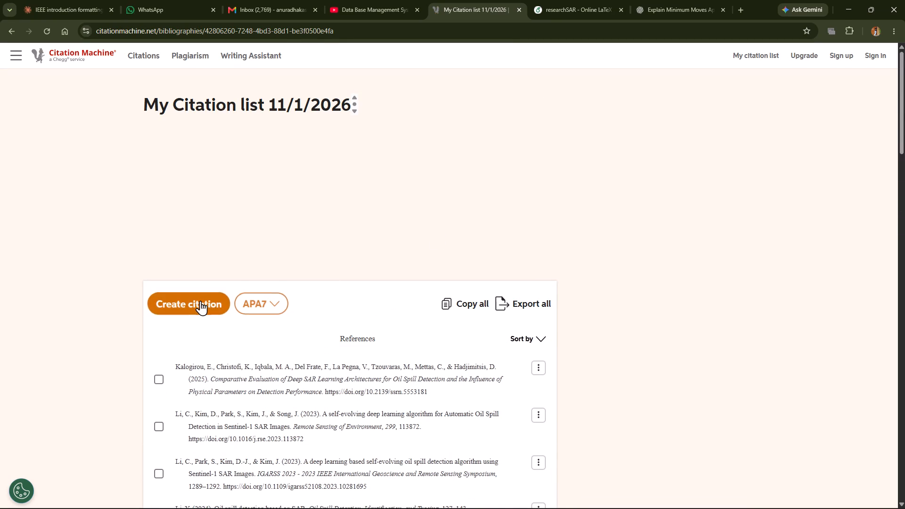
click(200, 301)
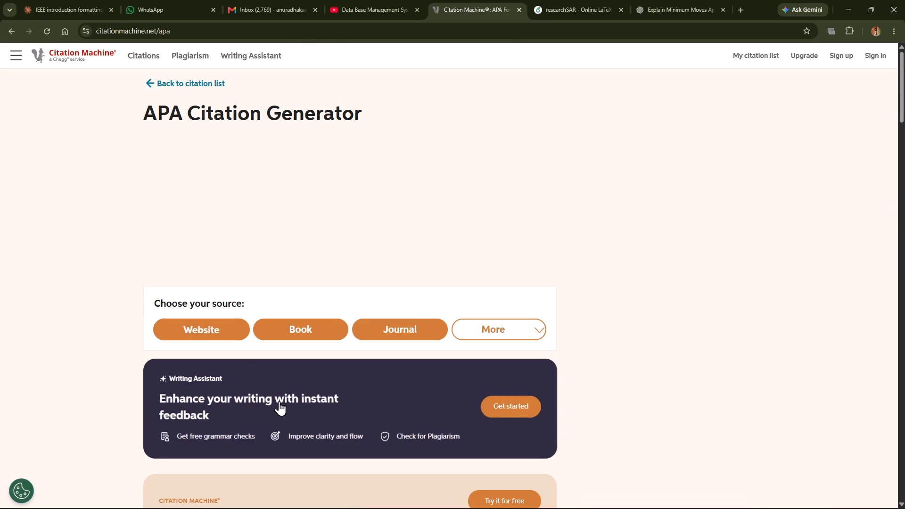
click(411, 322)
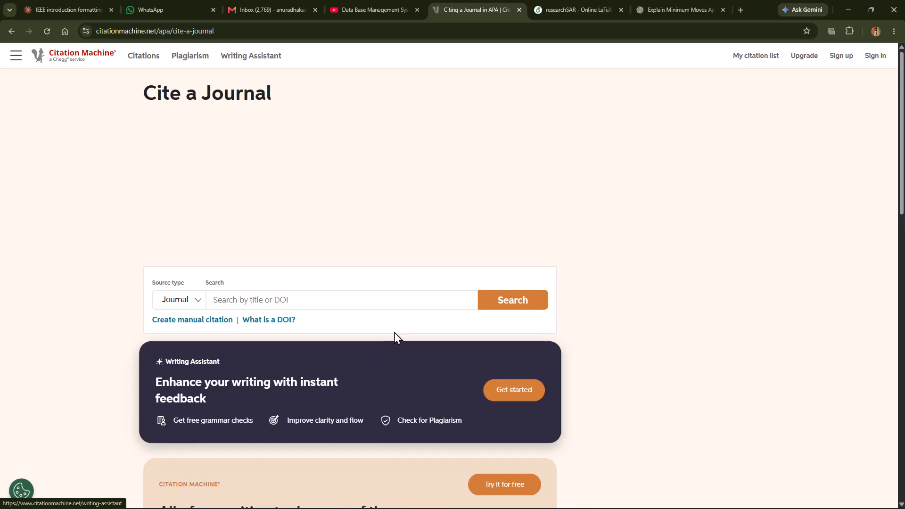
click(400, 297)
click(346, 326)
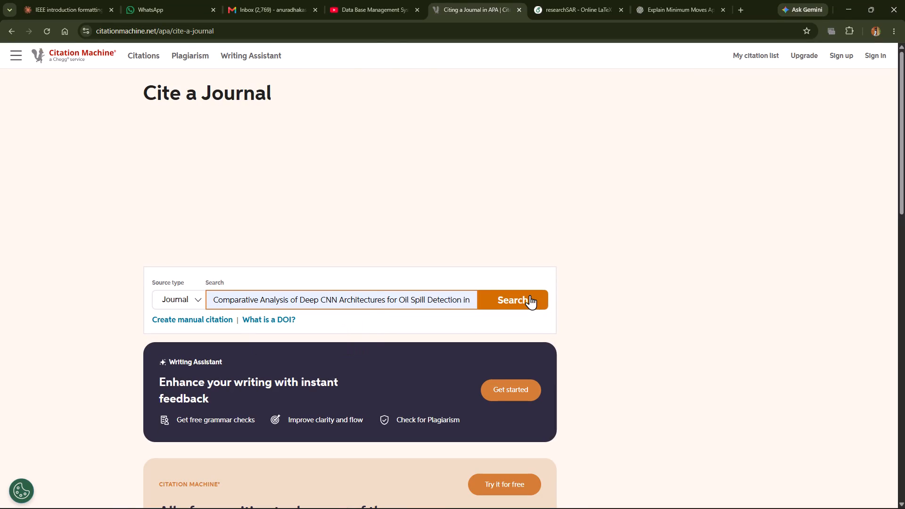
click(536, 295)
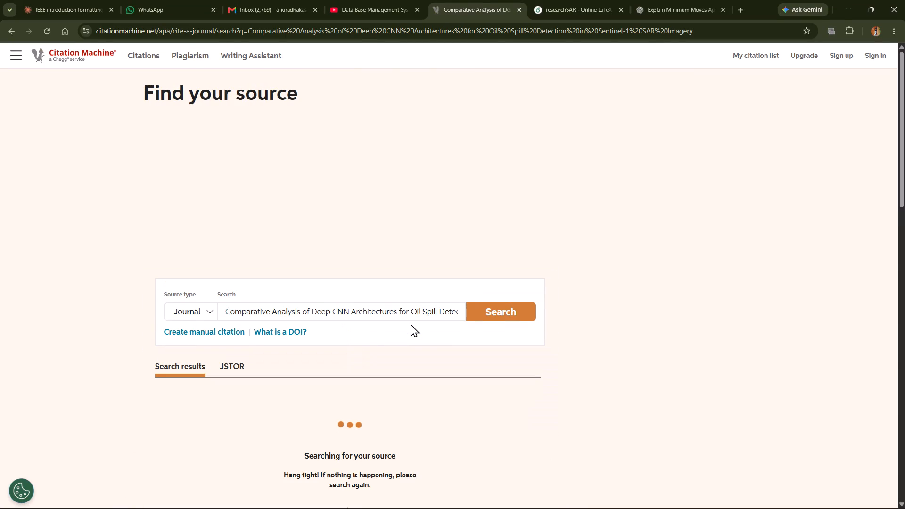
Generate the APA journal citation for "Enhanced Oil Spill Segmentation in Tropical Waters Using Adaptive Region Growing and Sentinel-1A SAR Imagery" from the search results.
scroll(411, 324, down, 6)
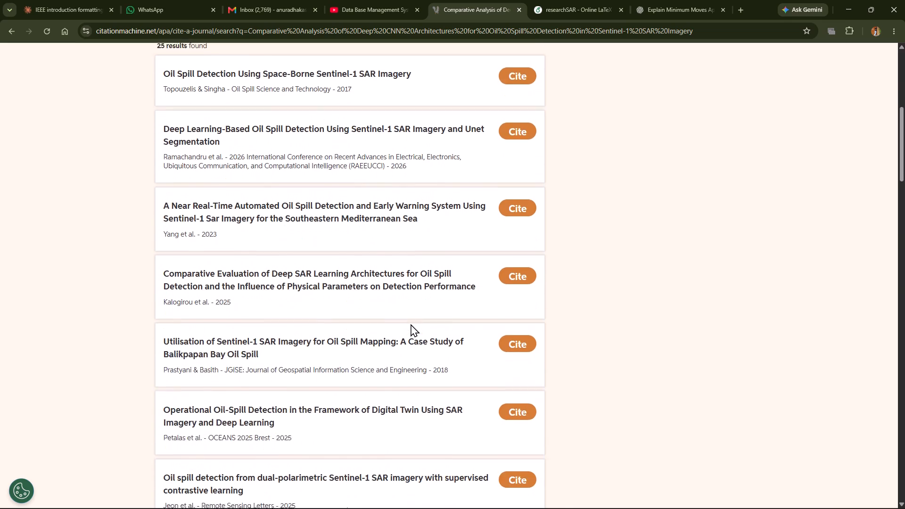
scroll(411, 324, down, 4)
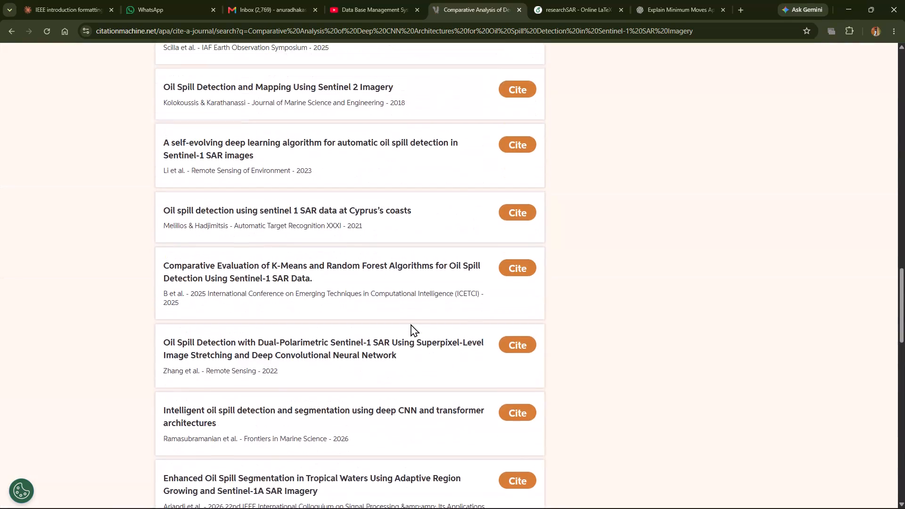
scroll(411, 324, down, 2)
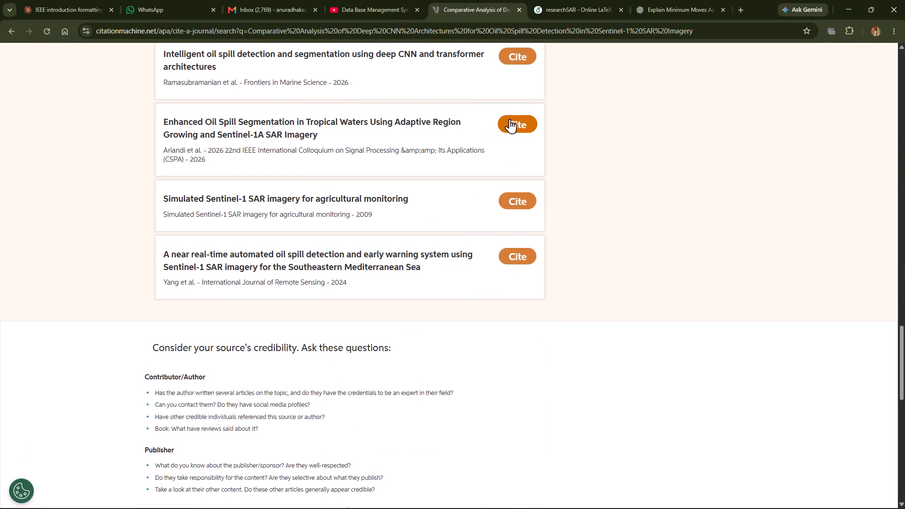
click(516, 119)
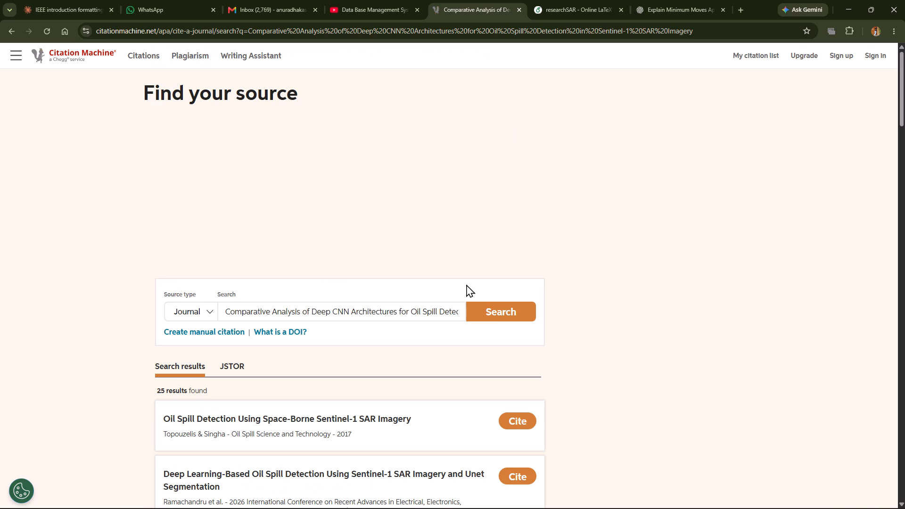
click(374, 502)
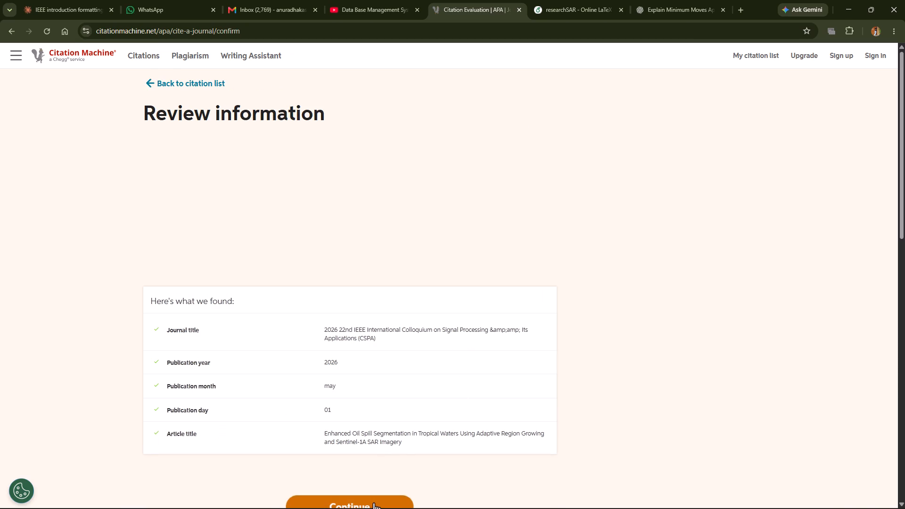
scroll(395, 384, down, 2)
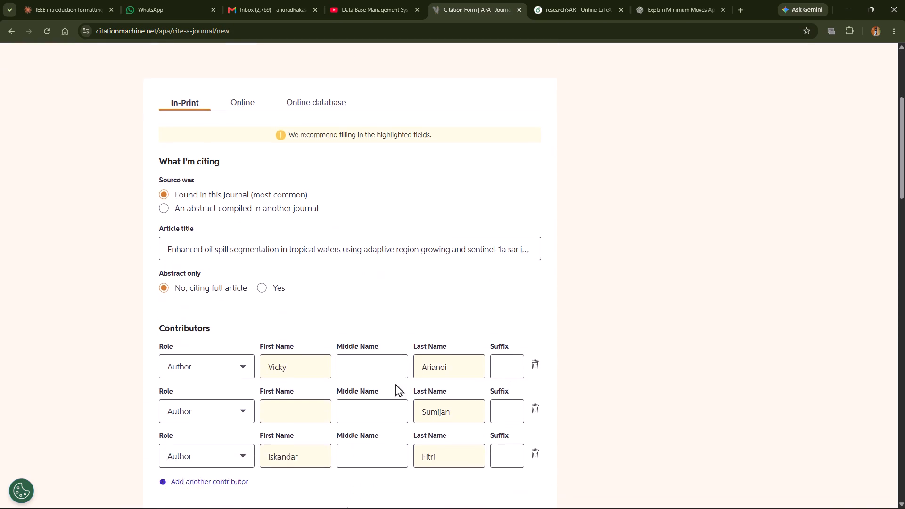
scroll(395, 384, down, 7)
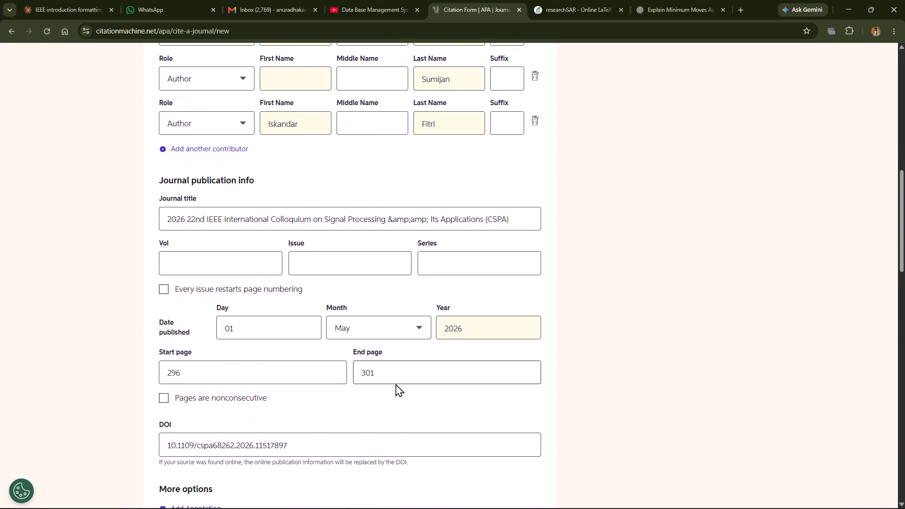
scroll(395, 384, down, 4)
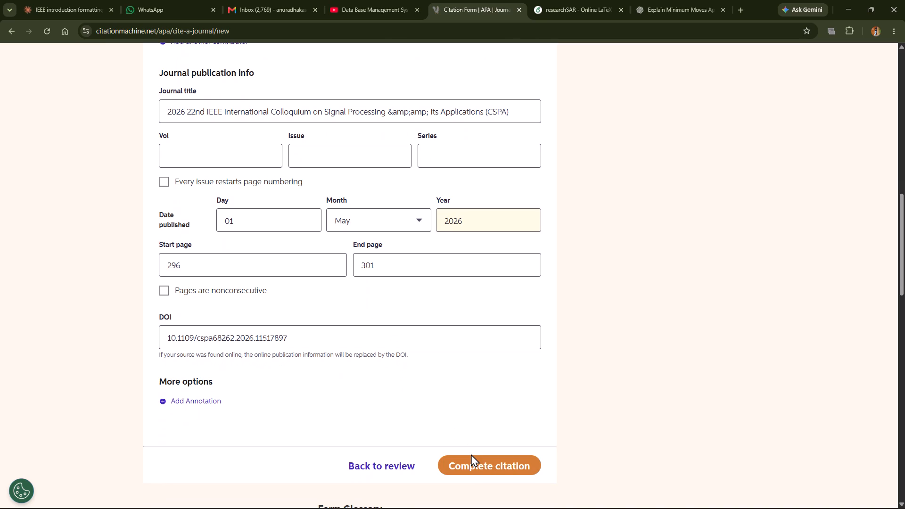
click(479, 467)
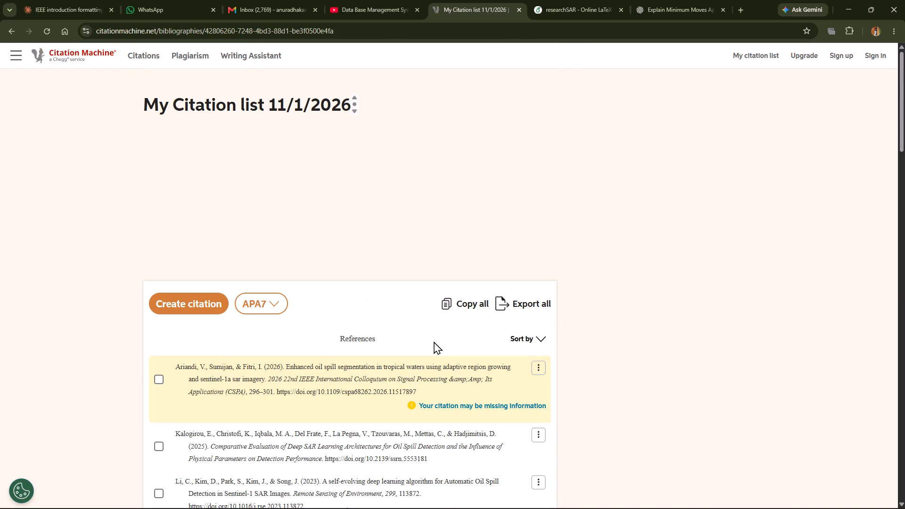
Copy the new tropical waters segmentation citation and replace the he2016deep bibliography entry's text with it in Overleaf's main.tex.
click(280, 360)
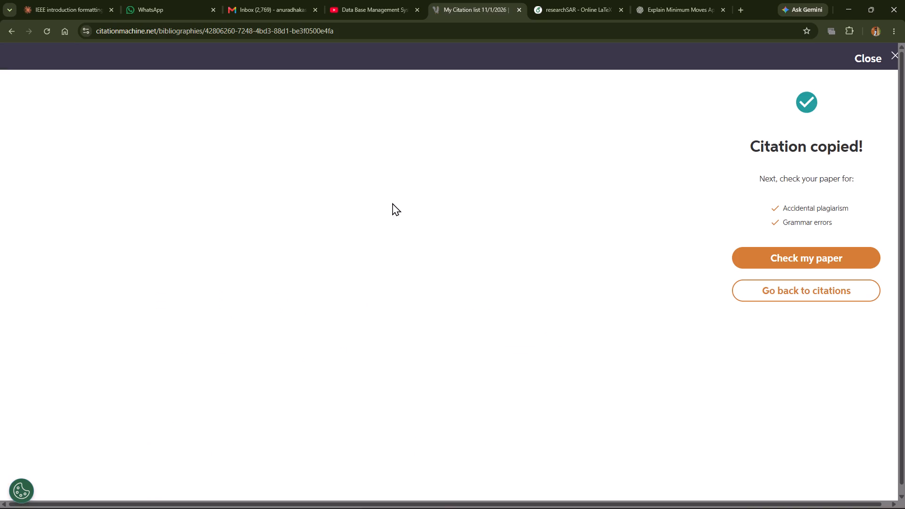
click(554, 0)
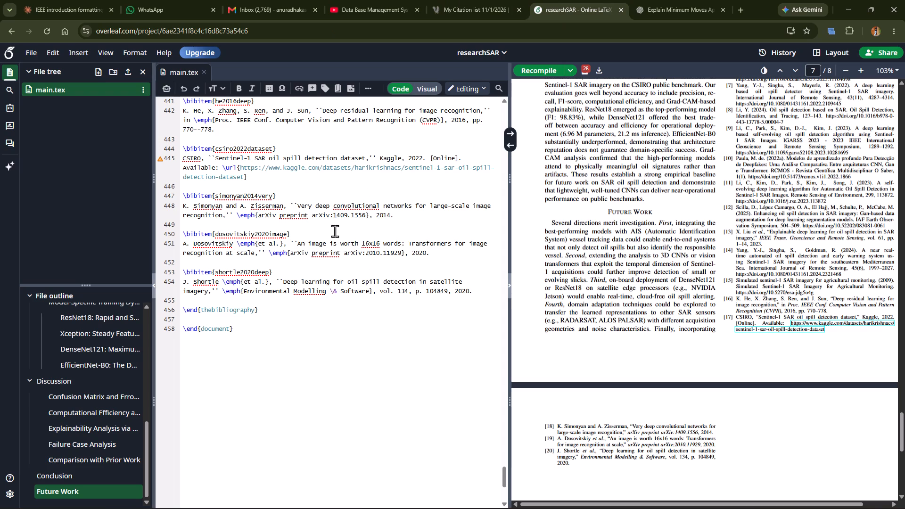
drag(220, 131, 181, 113)
key(BackSpace)
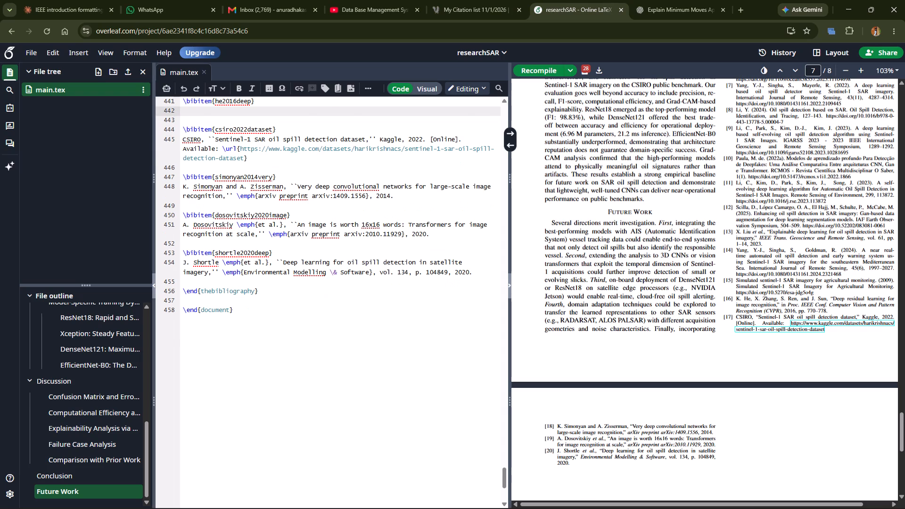
key(ctrl+v)
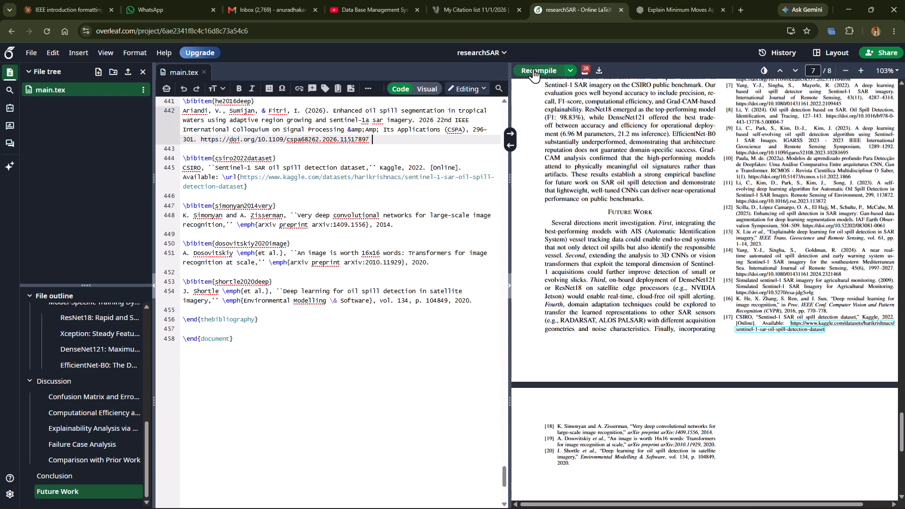
Recompile the paper's PDF and check the remaining bibliography entries in main.tex and the compiled reference list.
click(533, 68)
scroll(328, 357, right, 1)
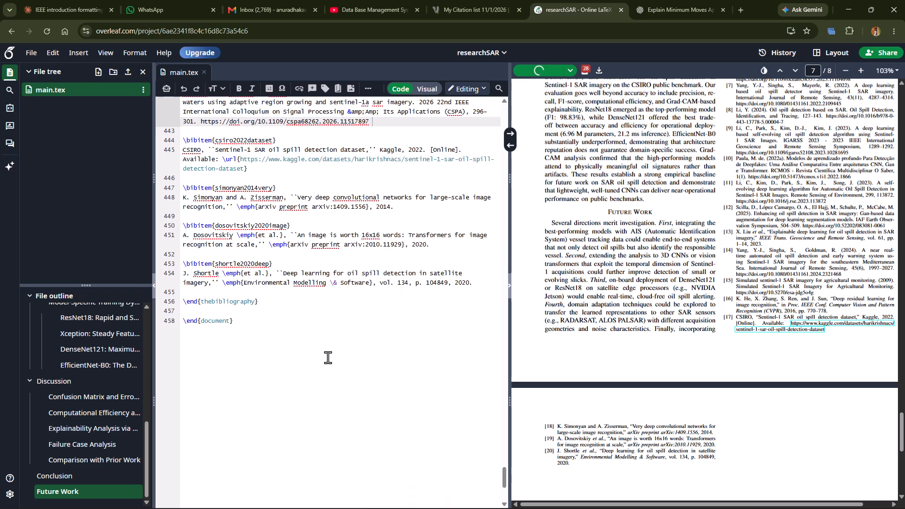
scroll(328, 357, right, 1)
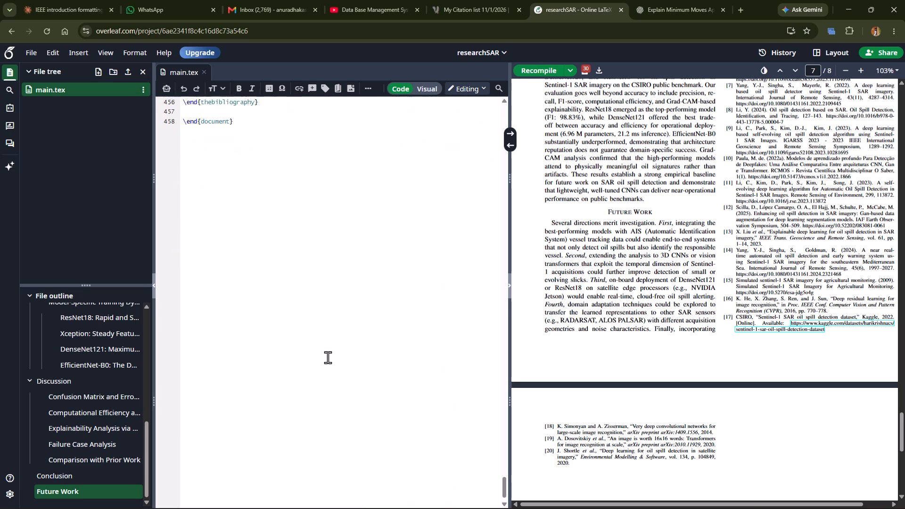
scroll(328, 357, right, 1)
scroll(328, 357, up, 1)
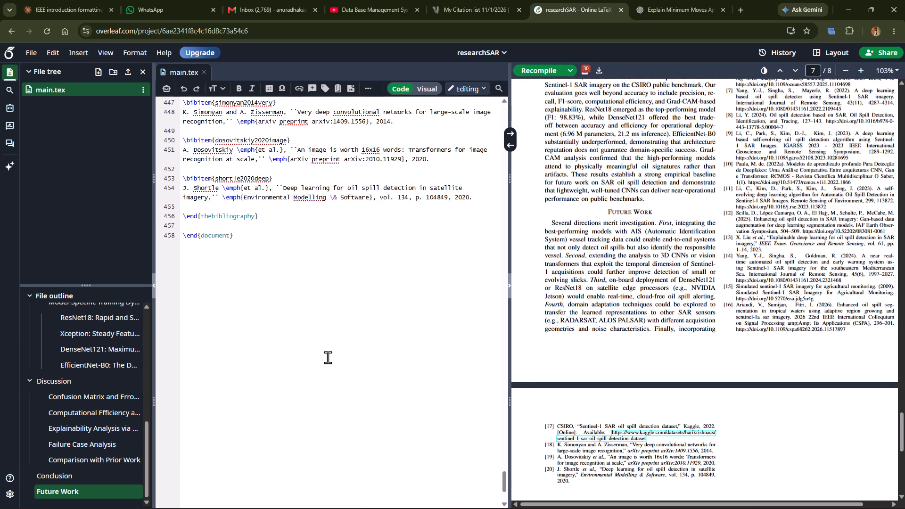
scroll(328, 357, up, 1)
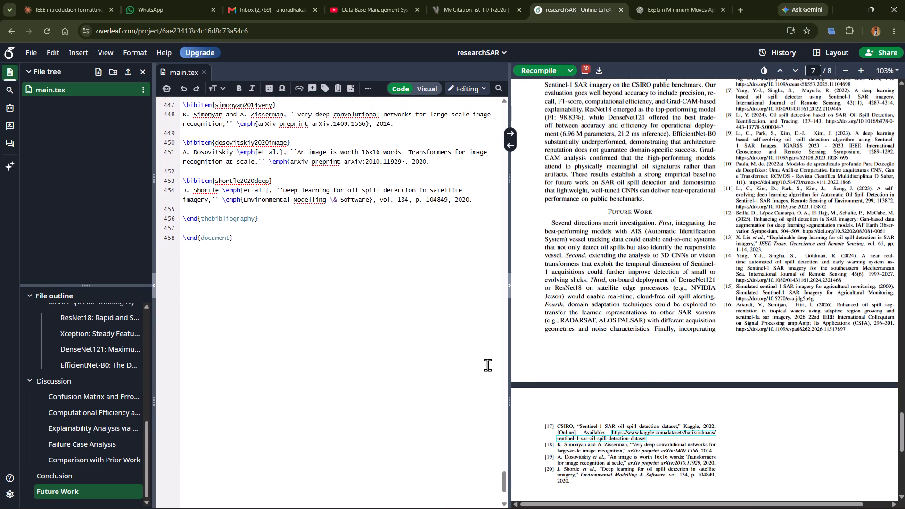
scroll(654, 370, down, 2)
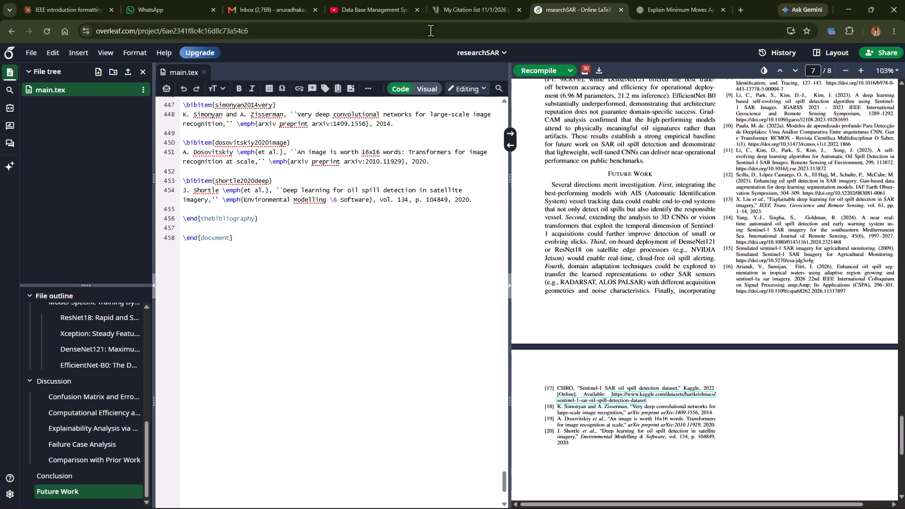
In Citation Machine, start another journal citation and search for "Comparative Analysis of Deep CNN Architectures for Oil Spill Detection in Sentinel-1 SAR Imagery".
click(439, 0)
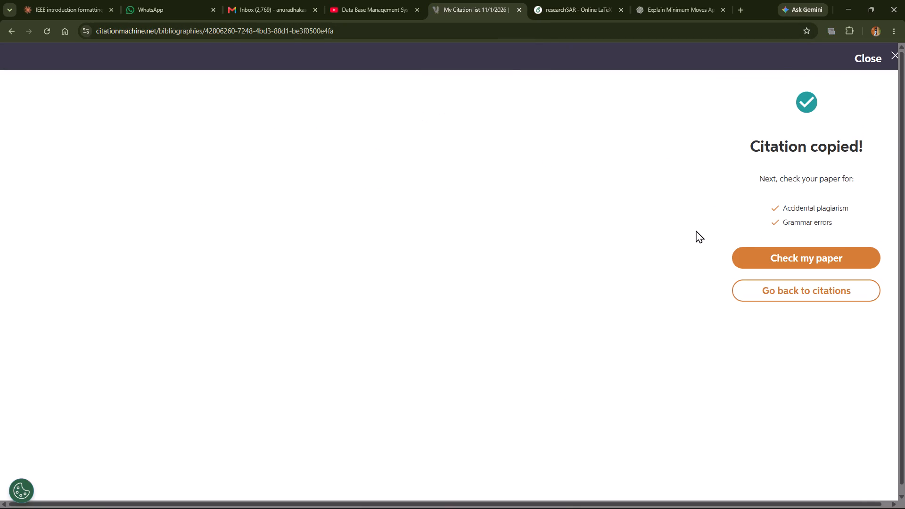
click(803, 289)
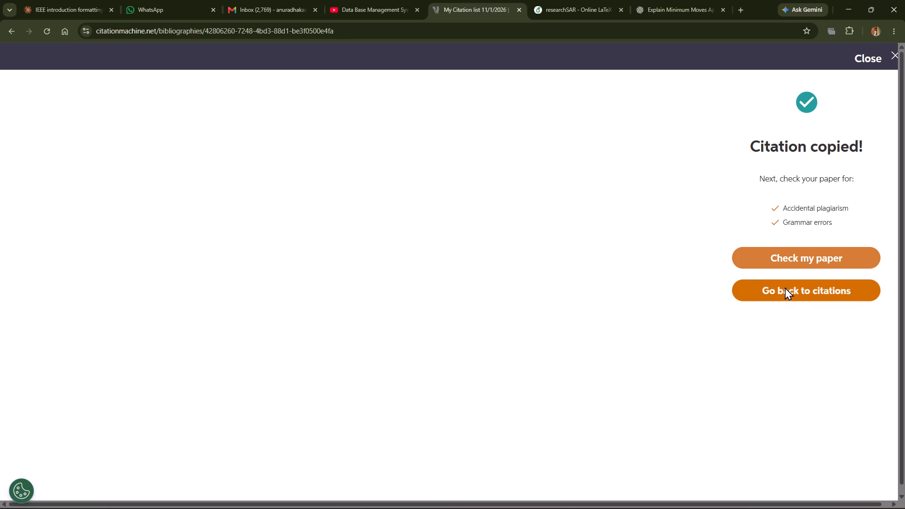
click(656, 164)
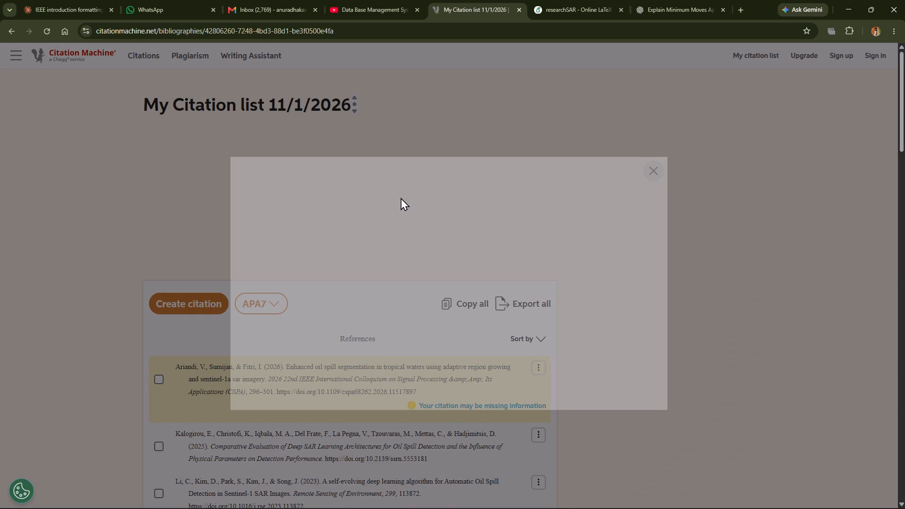
click(191, 299)
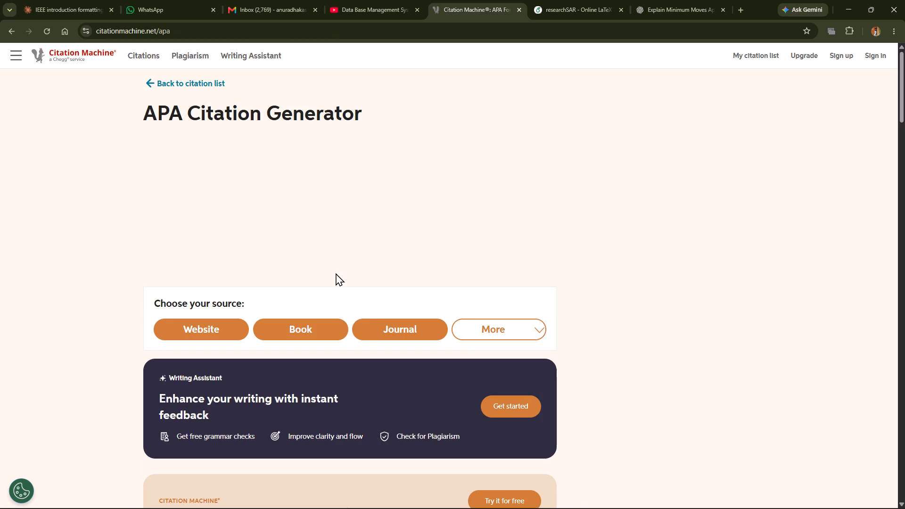
click(374, 328)
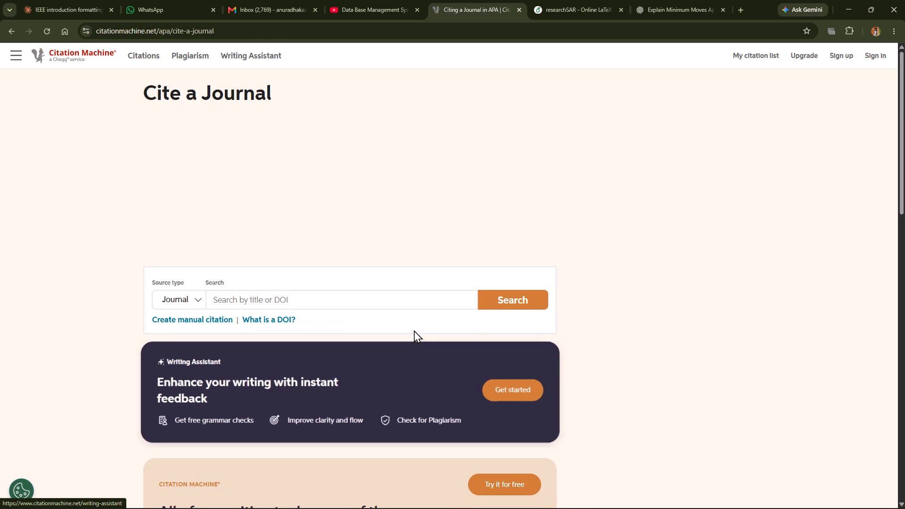
click(424, 304)
click(337, 325)
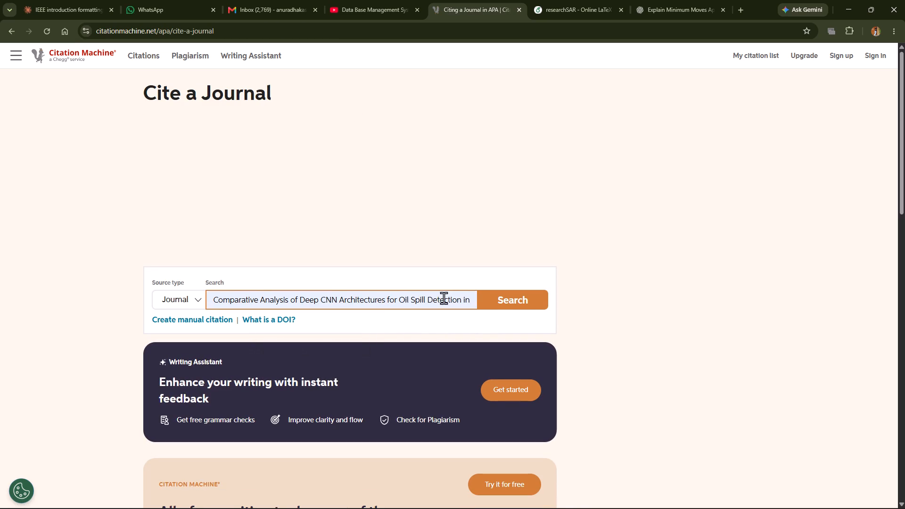
click(522, 296)
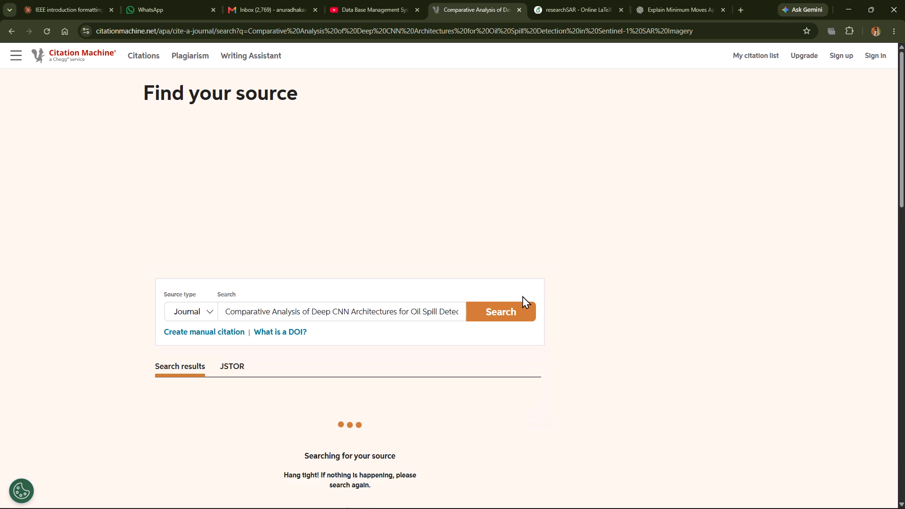
Generate the APA journal citation for "Intelligent oil spill detection and segmentation using deep CNN and transformer architectures" from the search results.
scroll(390, 378, down, 8)
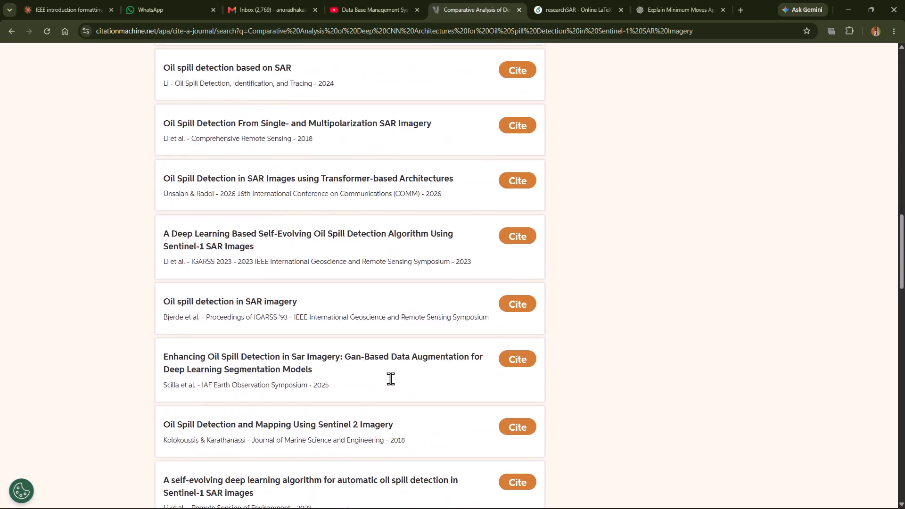
scroll(390, 378, down, 9)
scroll(390, 378, up, 1)
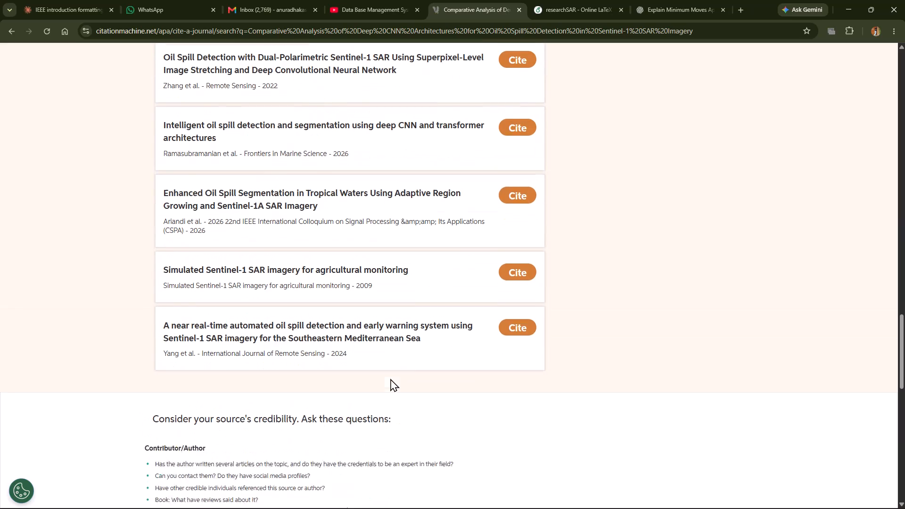
scroll(390, 378, up, 2)
scroll(441, 219, up, 1)
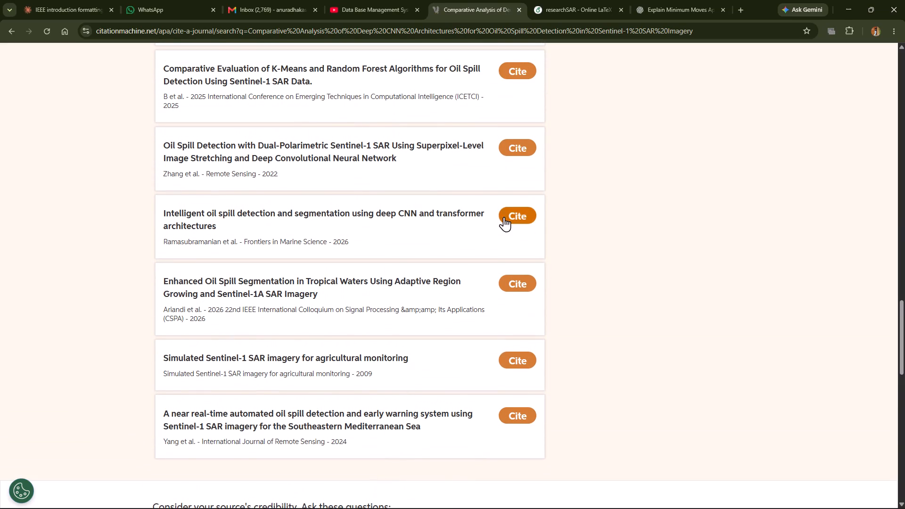
click(507, 217)
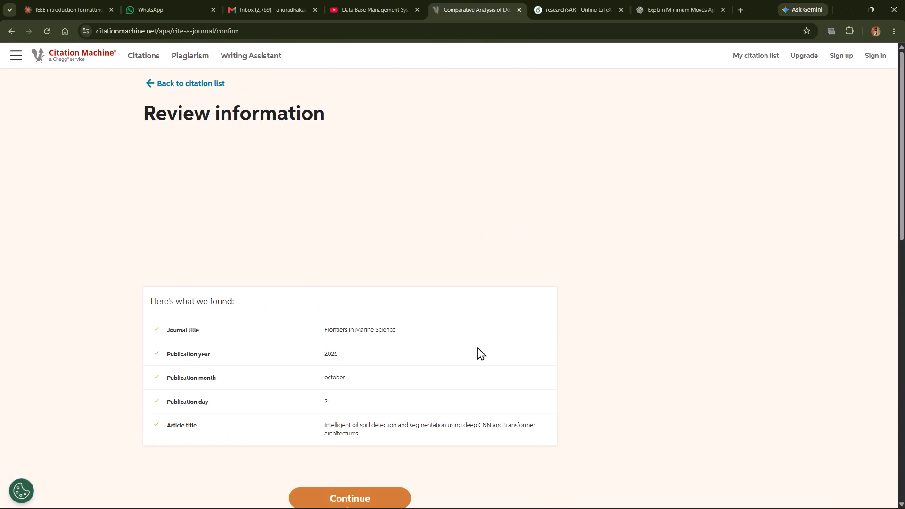
click(358, 494)
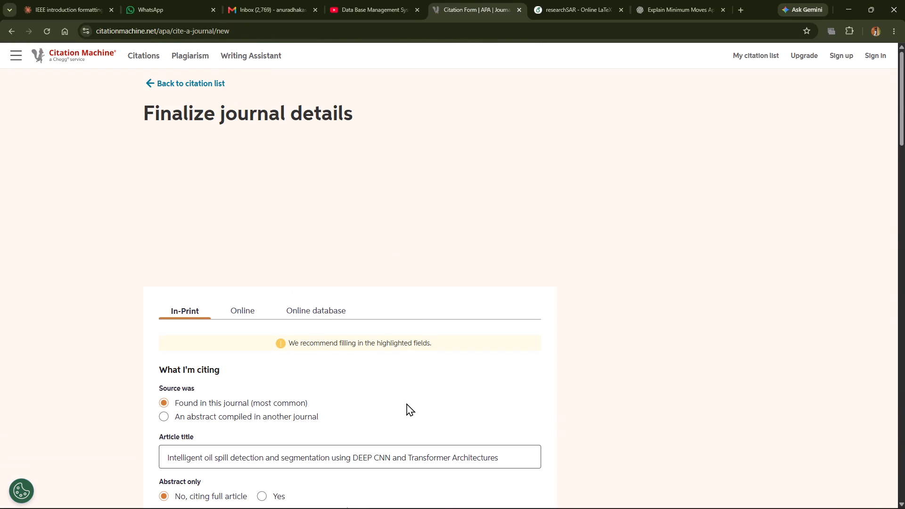
scroll(406, 403, down, 6)
scroll(406, 403, up, 2)
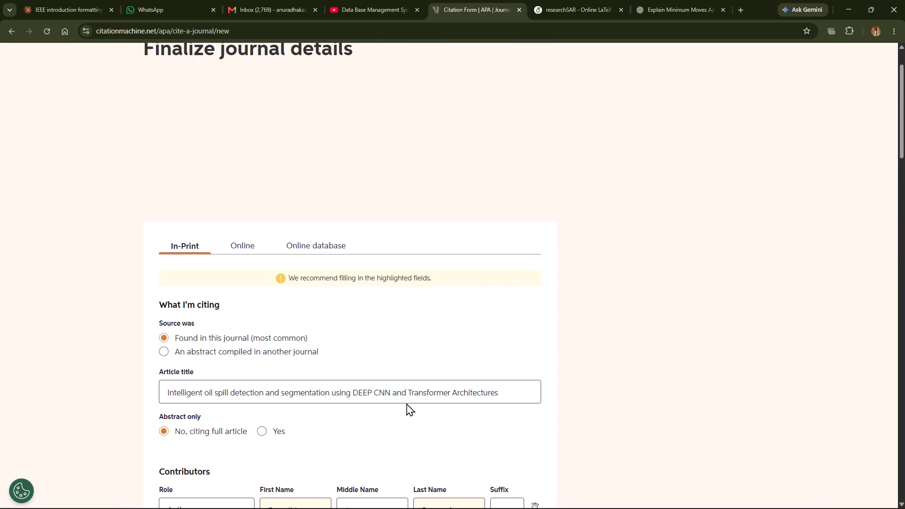
scroll(406, 403, down, 9)
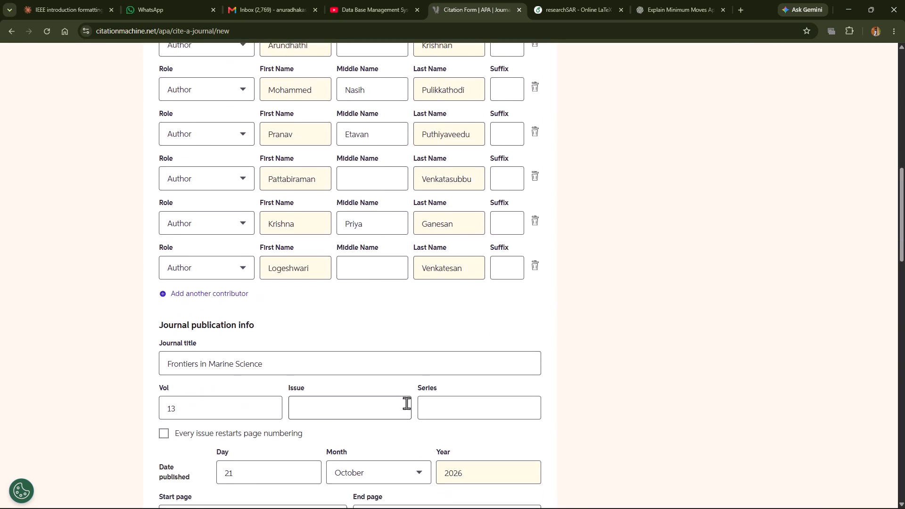
scroll(406, 403, down, 2)
click(480, 114)
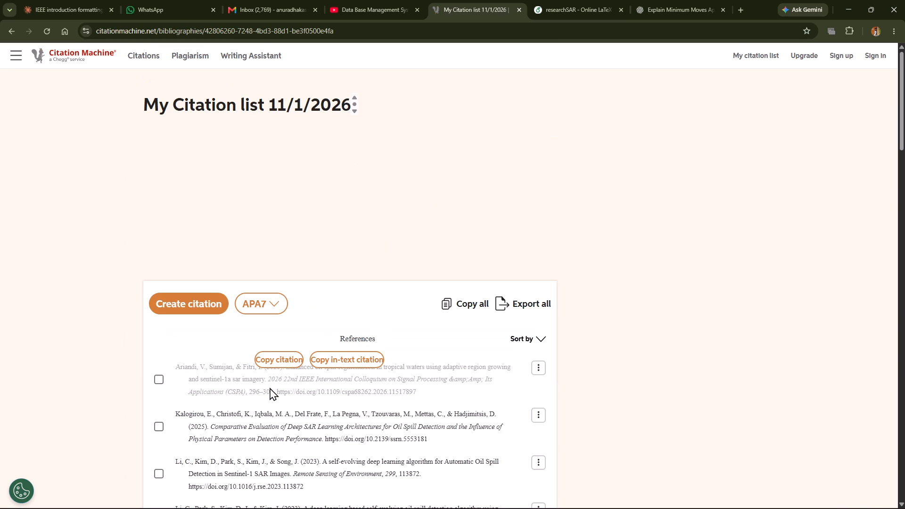
Copy the APA citation of the 2026 Frontiers in Marine Science article on deep CNN and transformer architectures from the citation list.
scroll(270, 387, down, 11)
scroll(270, 387, up, 1)
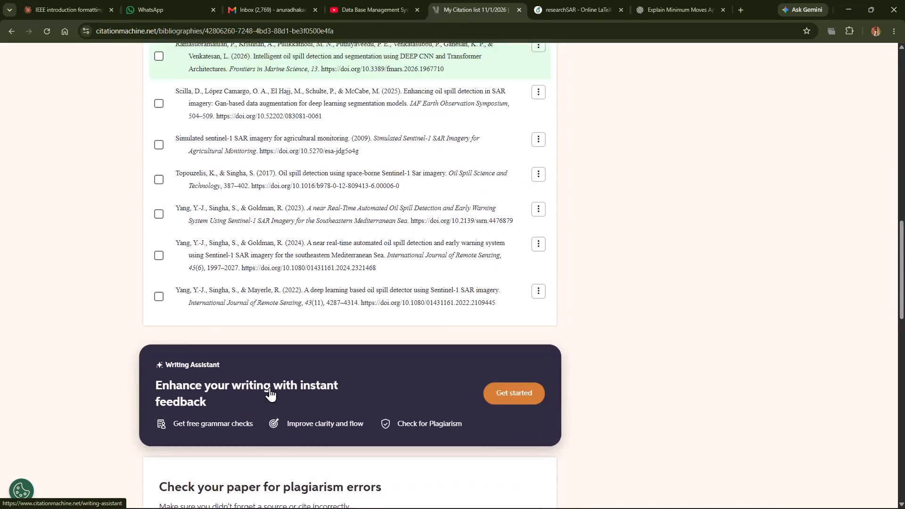
scroll(270, 387, up, 2)
click(283, 180)
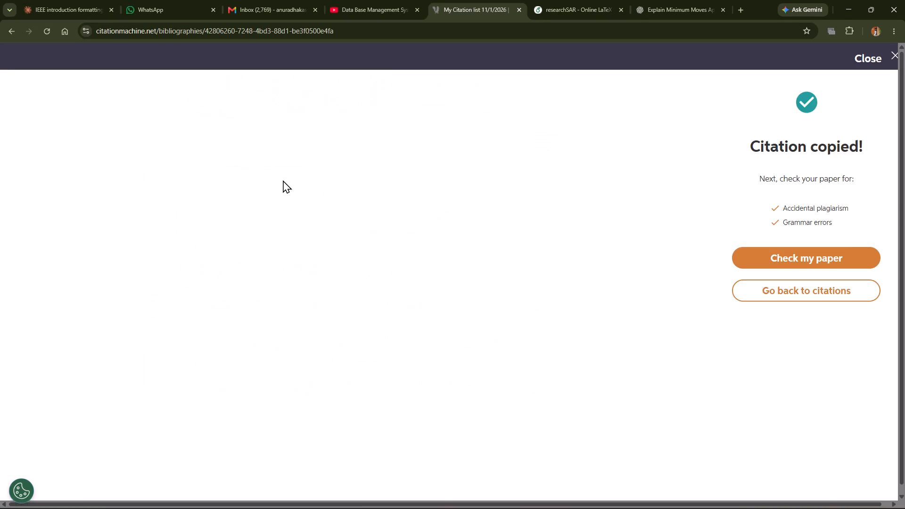
In Overleaf, replace the text of the simonyan2014very bibliography entry in main.tex with the copied APA citation.
click(607, 0)
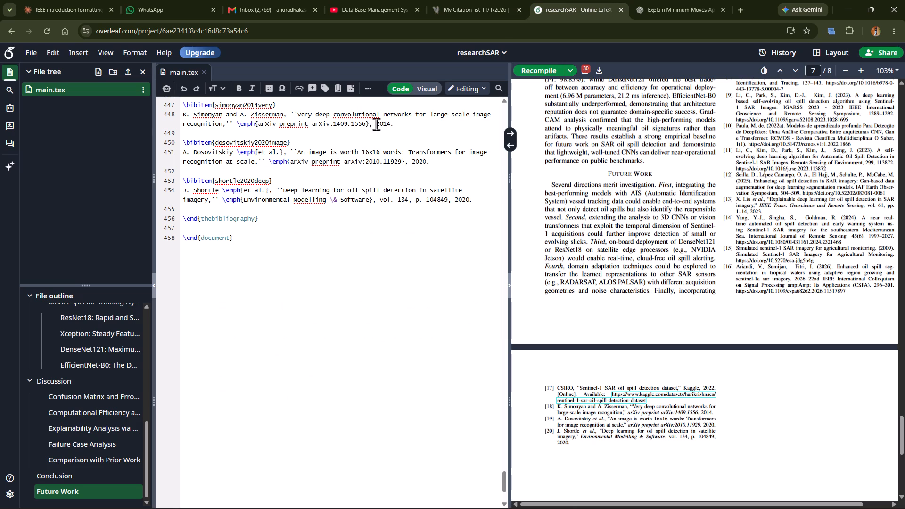
drag(403, 122, 180, 117)
key(BackSpace)
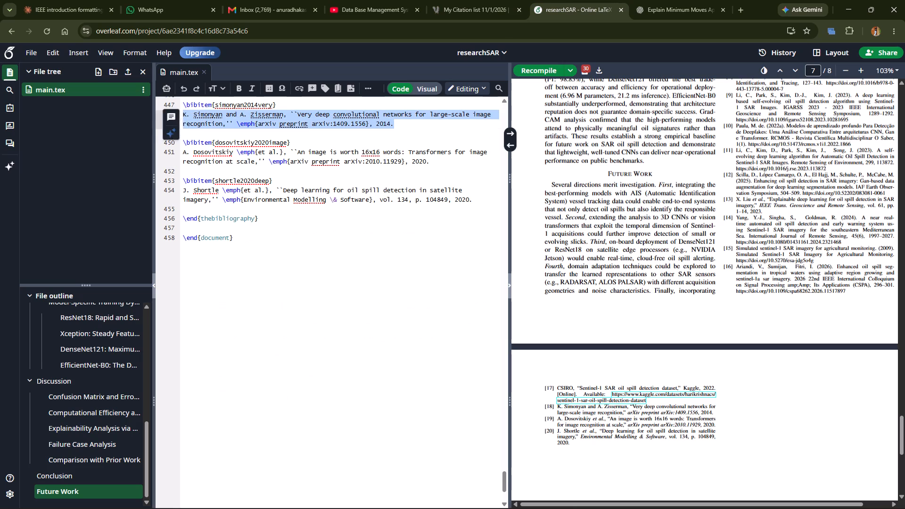
key(ctrl+v)
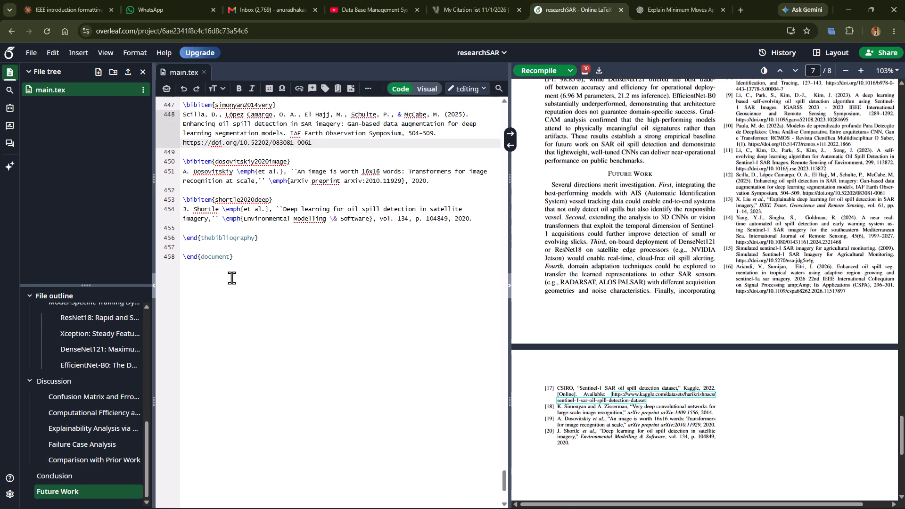
click(307, 286)
click(465, 182)
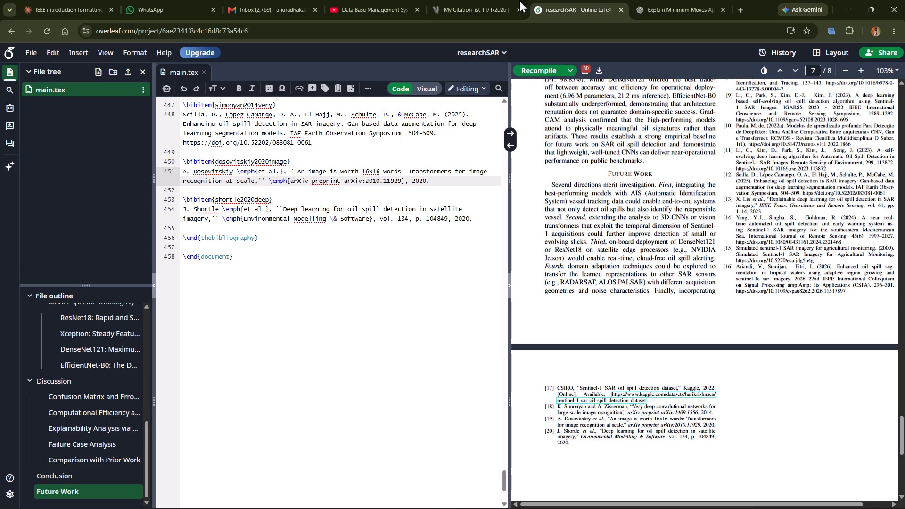
In Citation Machine, start another journal citation and search for "Comparative Analysis of Deep CNN Architectures for Oil Spill Detection in Sentinel-1 SAR Imagery".
click(473, 0)
click(770, 291)
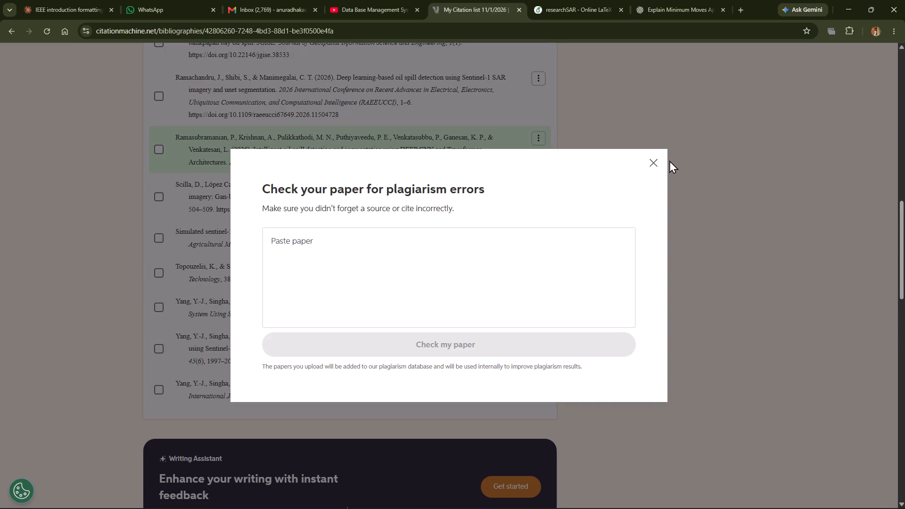
click(655, 161)
scroll(432, 211, up, 6)
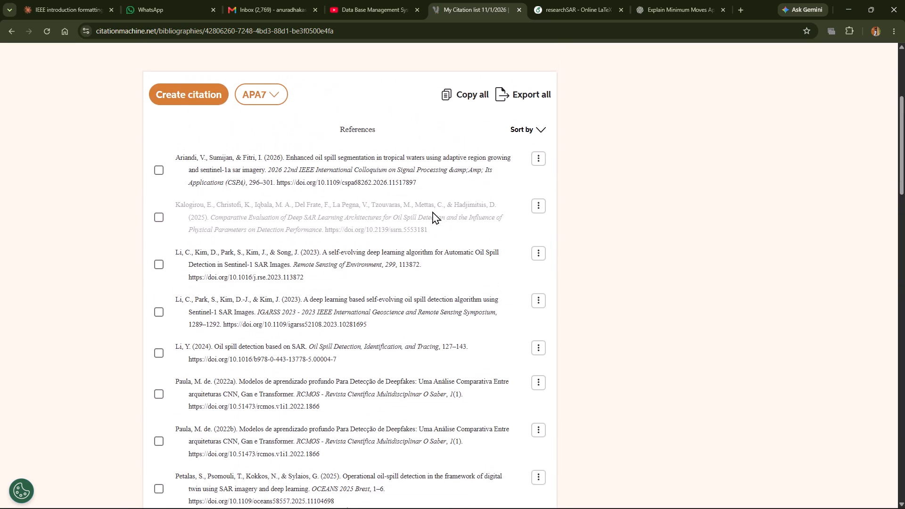
click(207, 105)
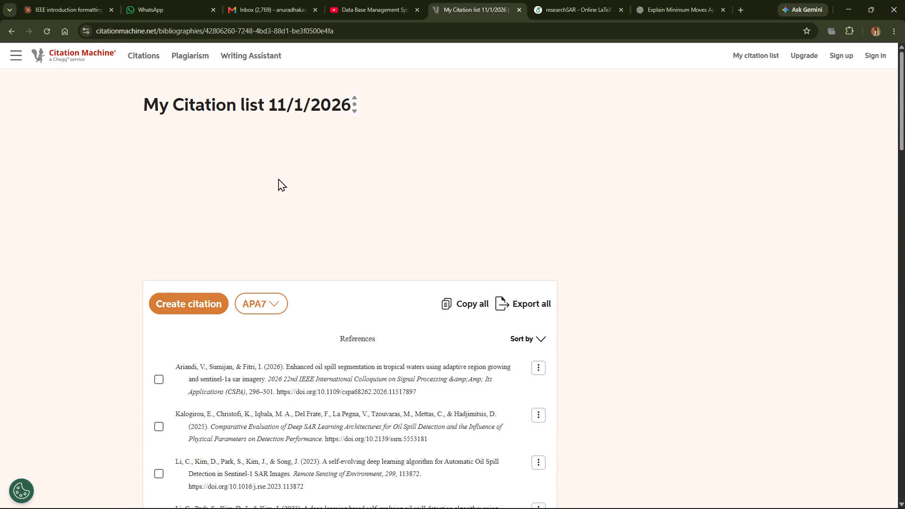
click(406, 329)
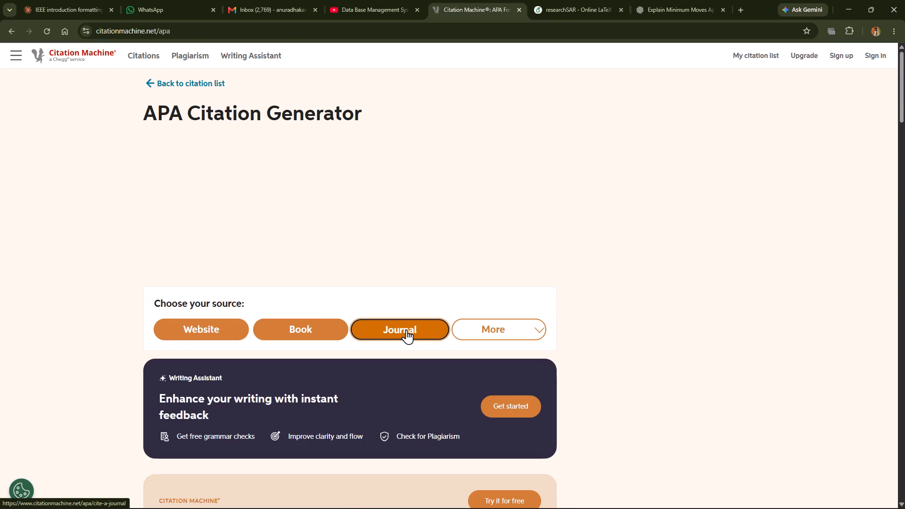
click(362, 299)
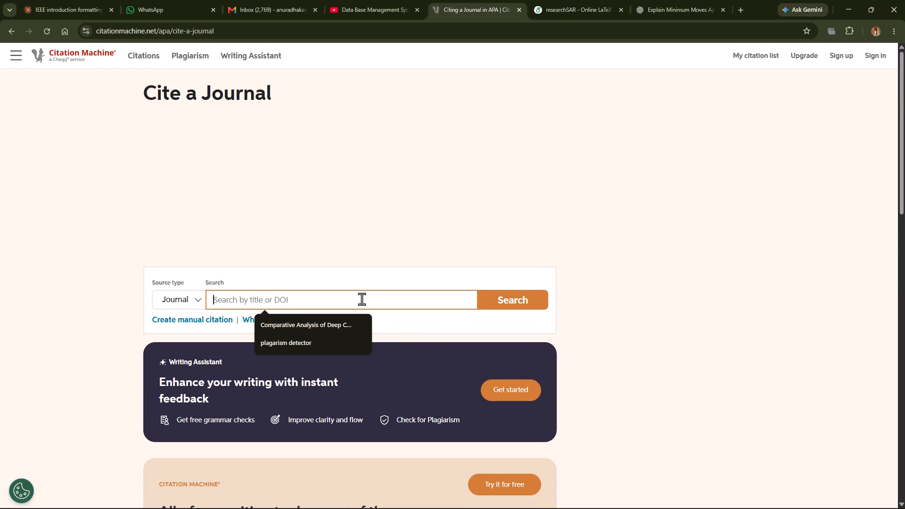
click(346, 323)
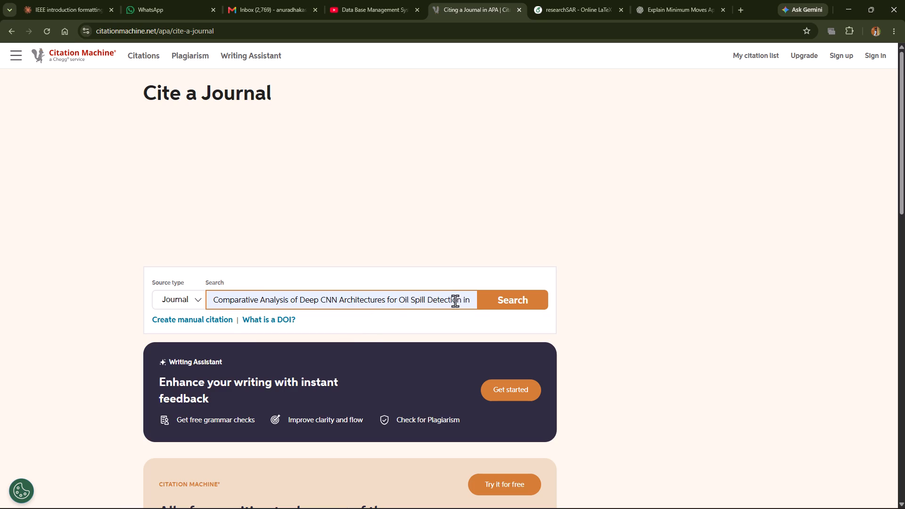
click(503, 302)
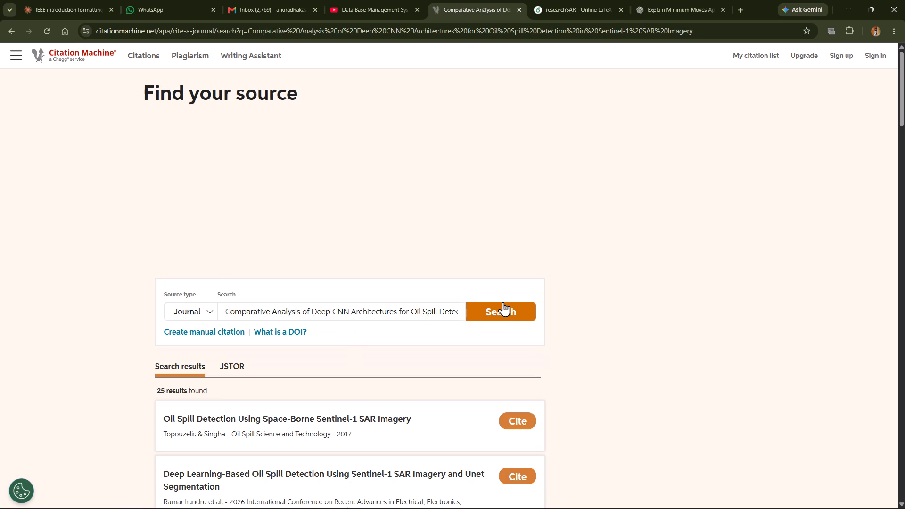
Generate the APA journal citation for "A self-evolving deep learning algorithm for automatic oil spill detection in Sentinel-1 SAR images" from the search results.
scroll(471, 342, down, 13)
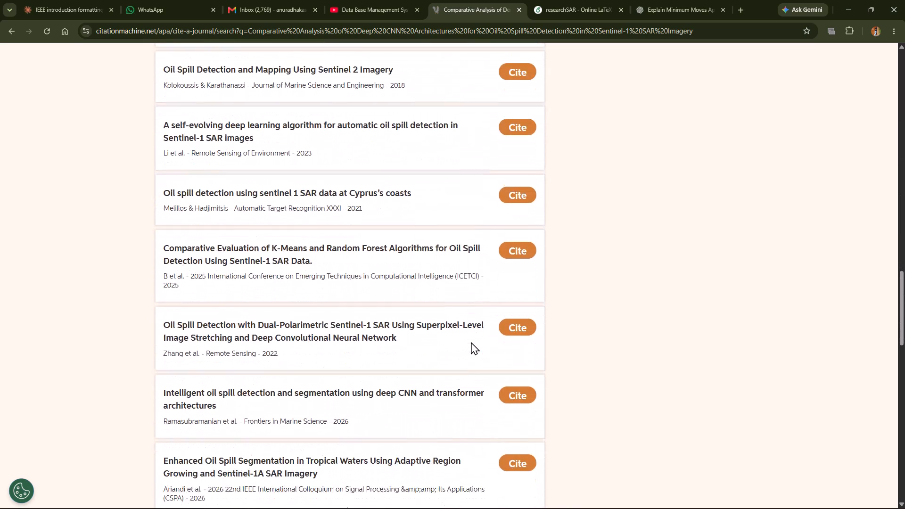
scroll(471, 342, down, 6)
scroll(471, 342, up, 1)
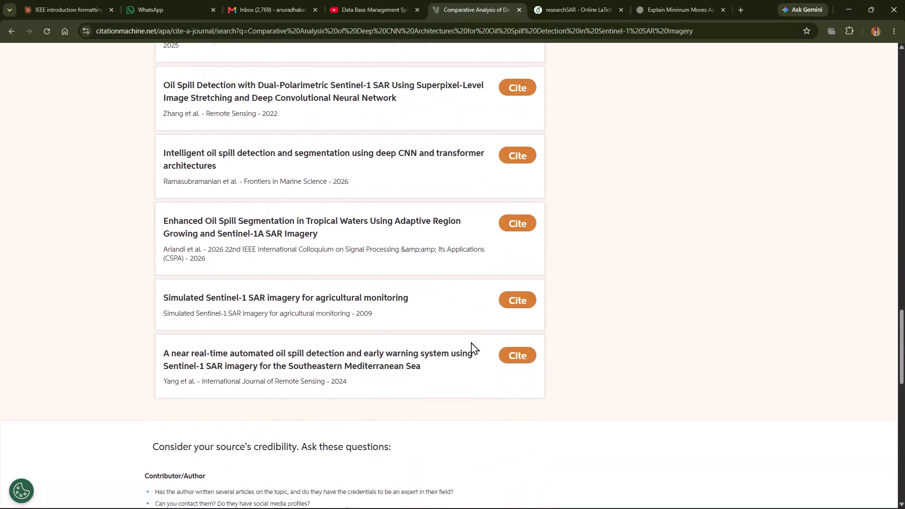
scroll(471, 342, up, 3)
scroll(436, 241, up, 1)
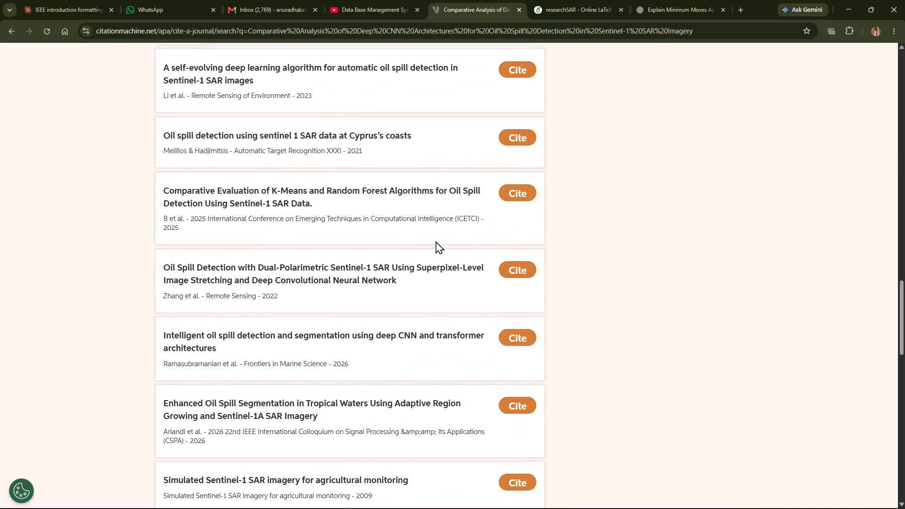
scroll(436, 241, up, 1)
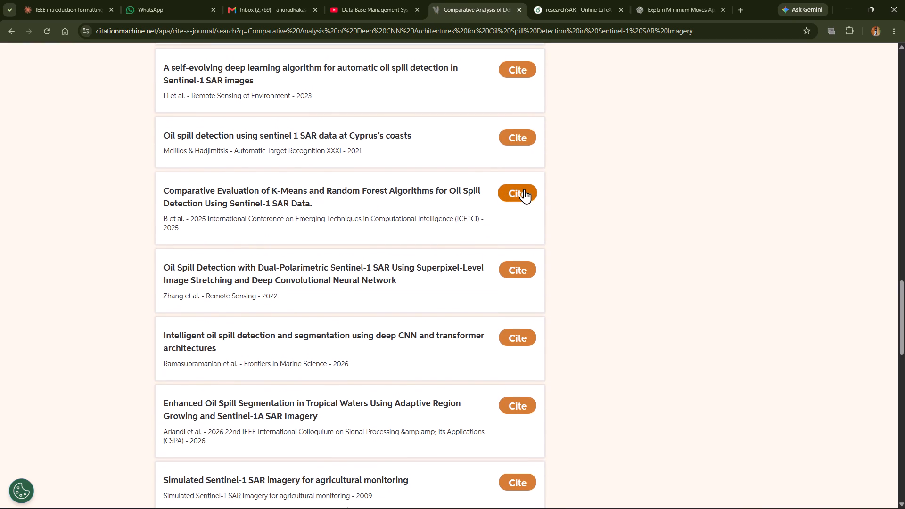
click(517, 70)
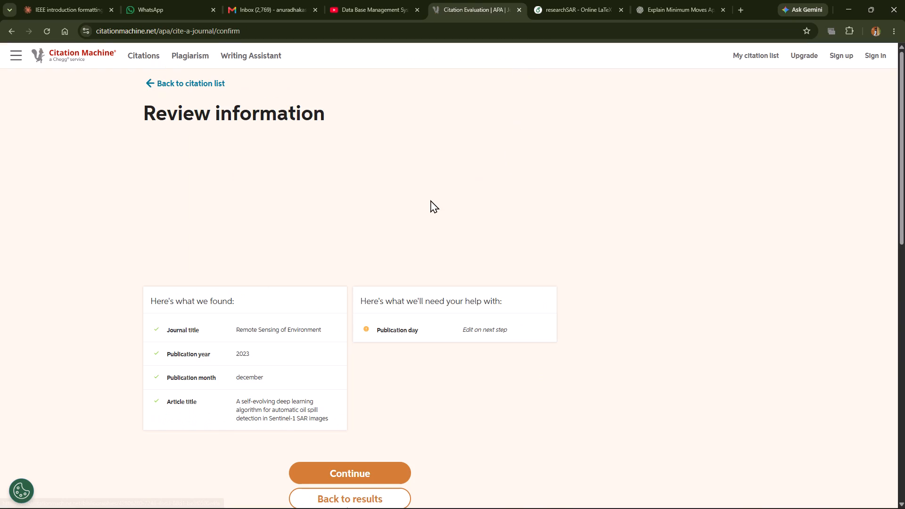
click(366, 473)
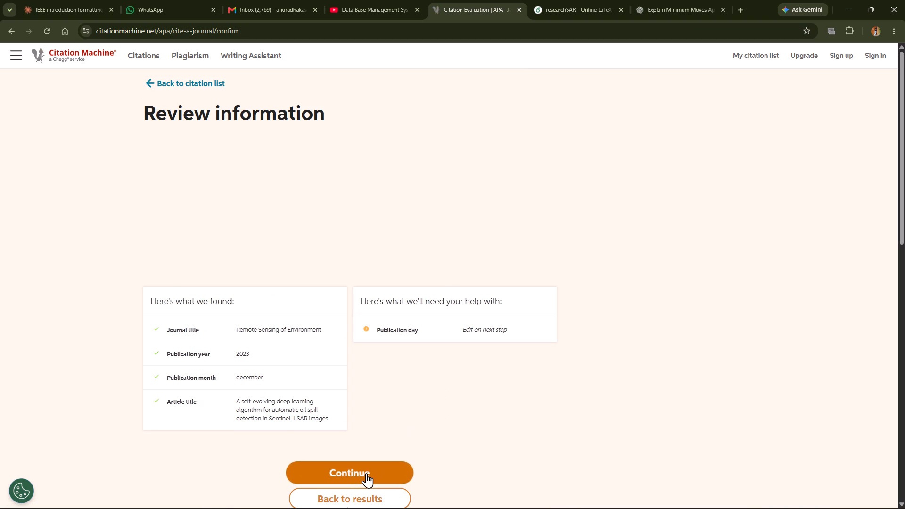
scroll(450, 435, down, 2)
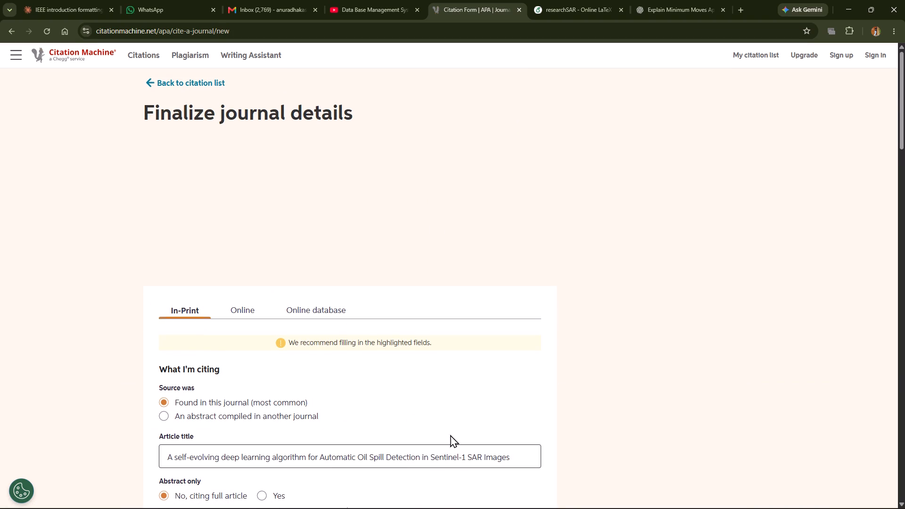
scroll(450, 435, down, 9)
scroll(450, 435, up, 1)
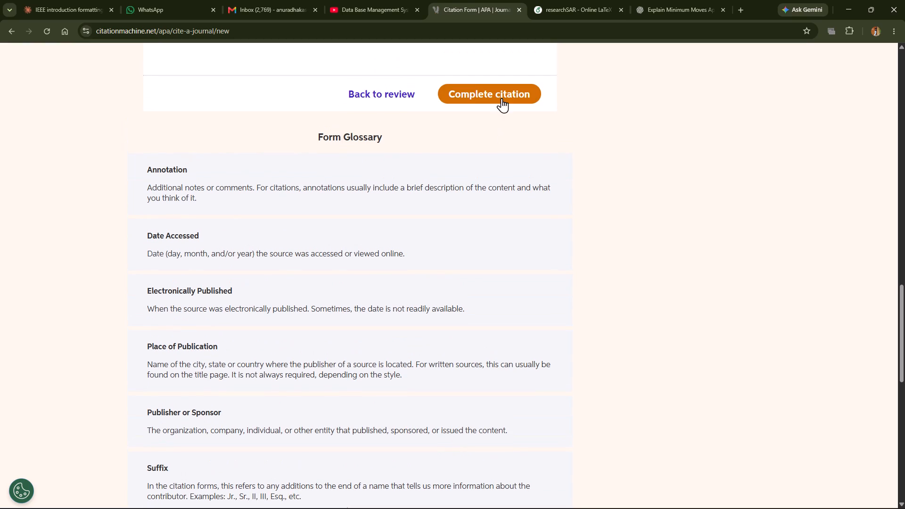
click(511, 96)
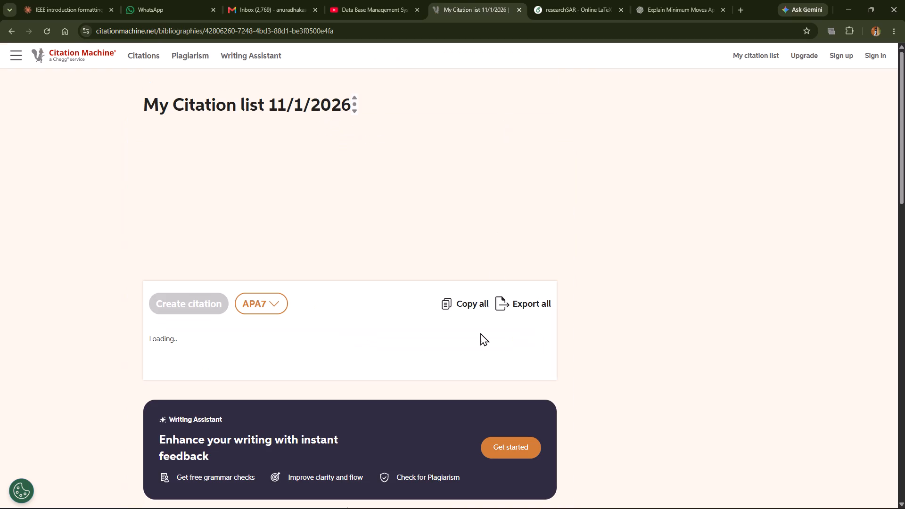
Copy the 2023a APA citation of the self-evolving deep learning algorithm article in Remote Sensing of Environment from the citation list.
scroll(353, 343, down, 2)
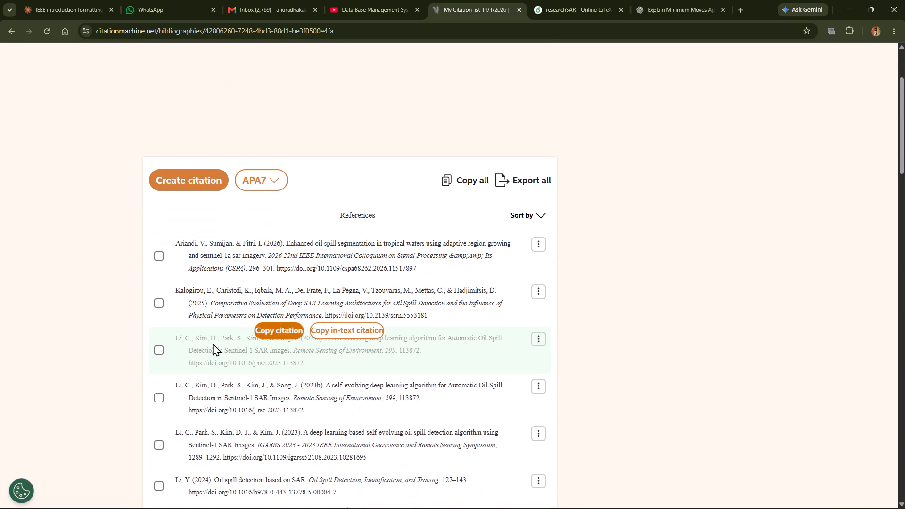
click(274, 330)
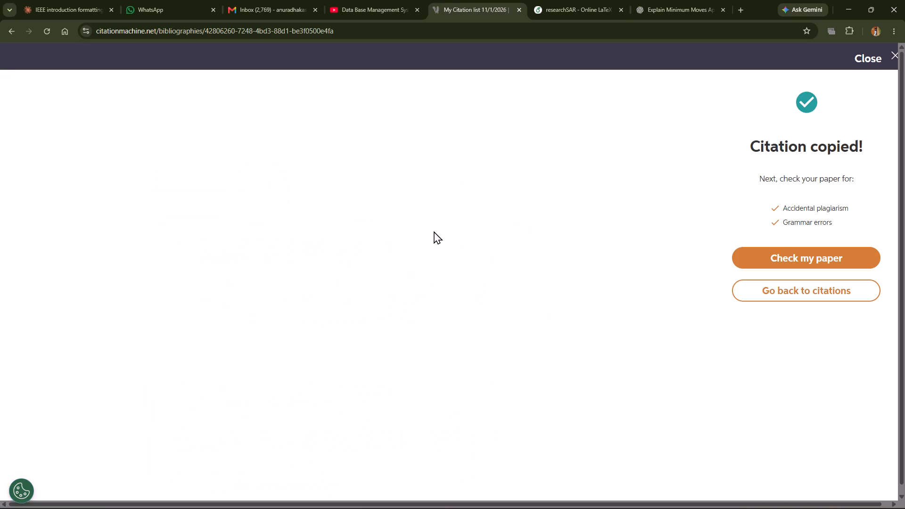
In Overleaf, replace the text of the dosovitskiy2020image entry with the copied citation of the 2023a self-evolving deep learning algorithm article.
click(595, 4)
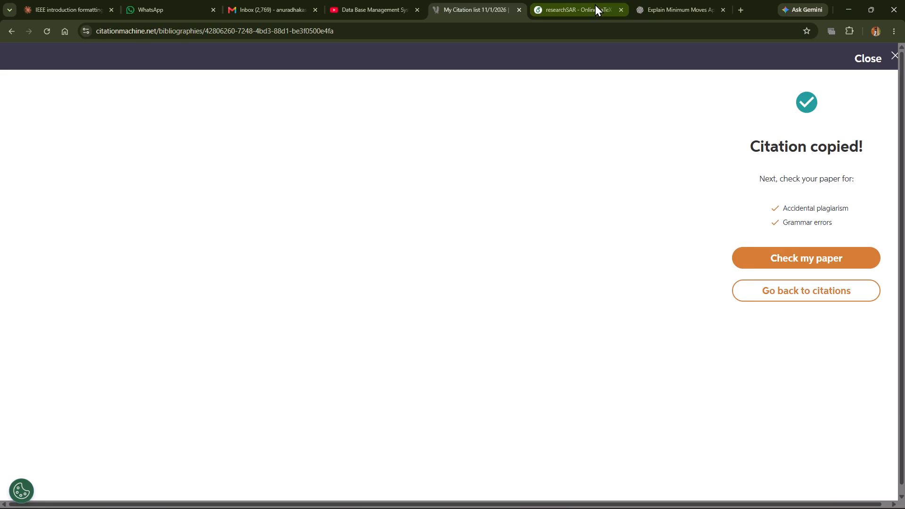
drag(439, 178, 225, 174)
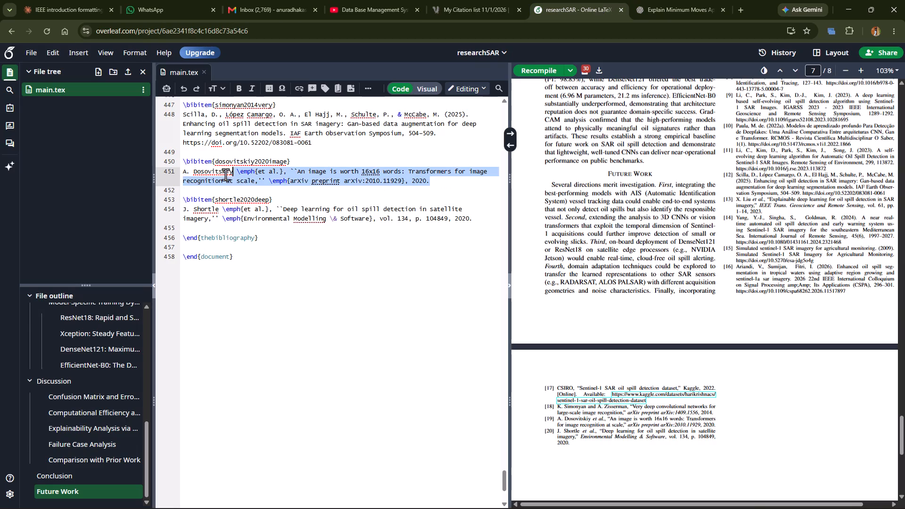
drag(225, 174, 180, 175)
key(BackSpace)
key(ctrl+v)
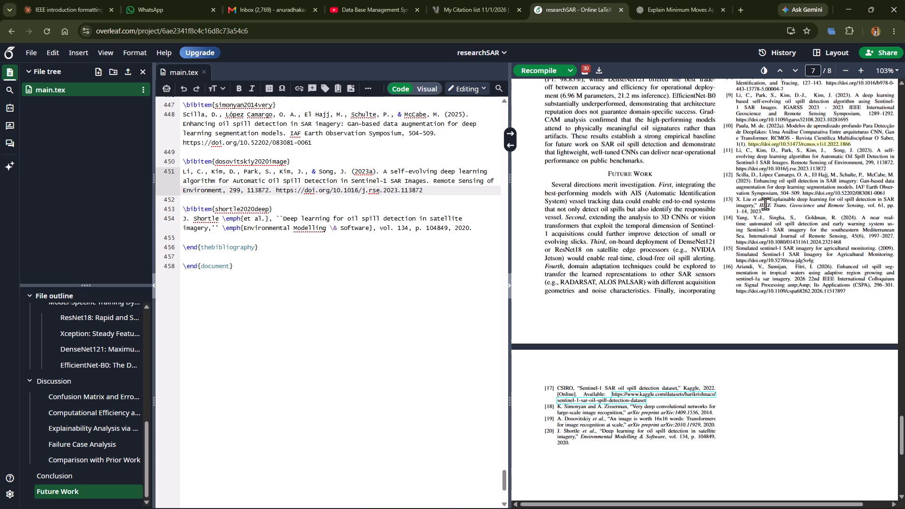
In Citation Machine, start a new journal citation and search again for "Comparative Analysis of Deep CNN Architectures for Oil Spill Detection in Sentinel-1 SAR Imagery".
click(513, 0)
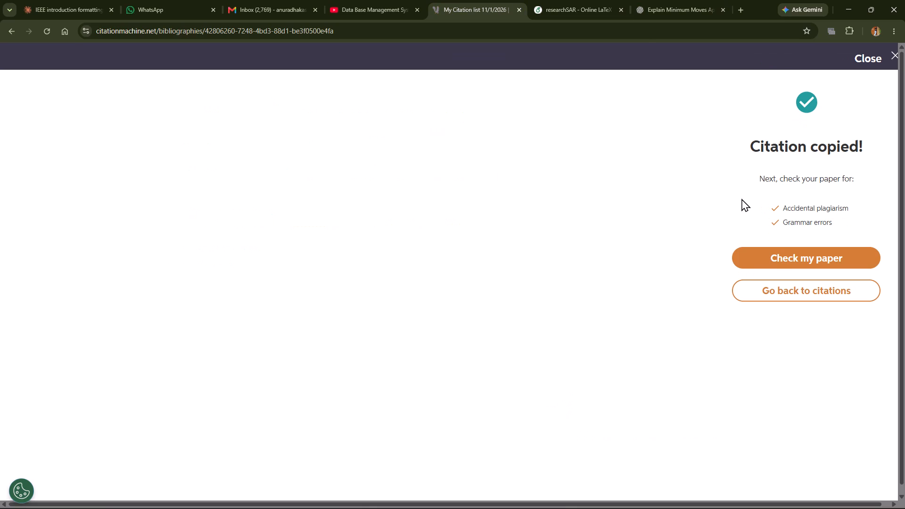
click(789, 288)
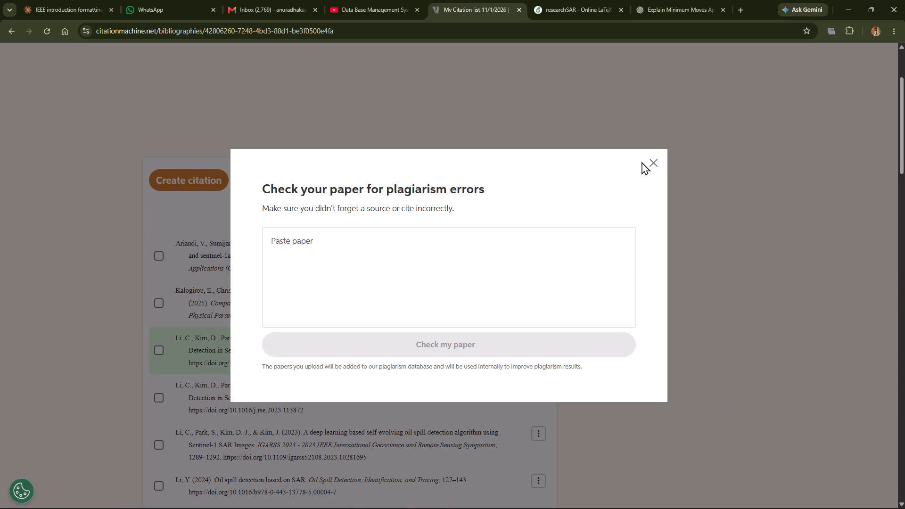
click(658, 165)
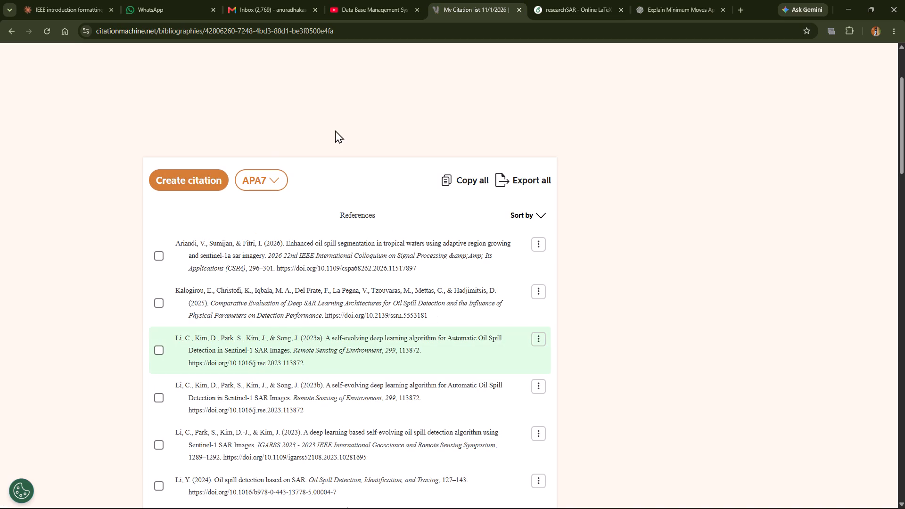
click(202, 185)
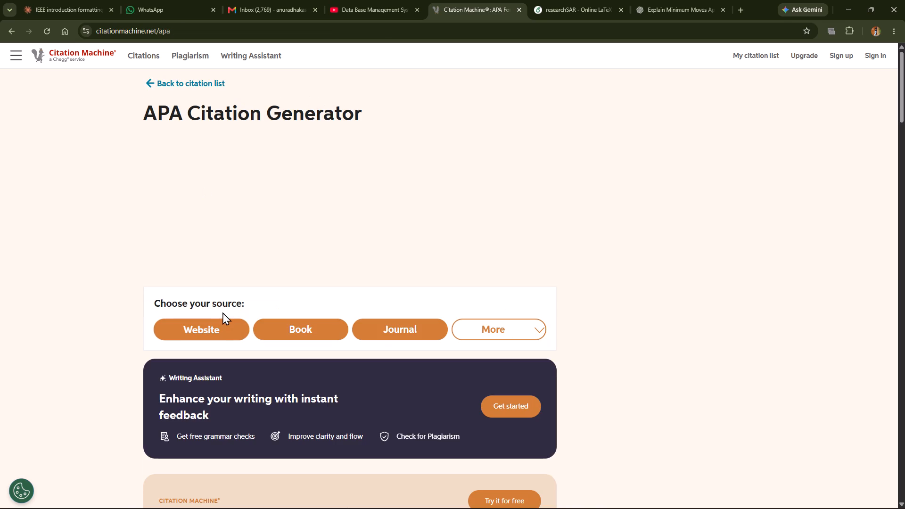
click(380, 328)
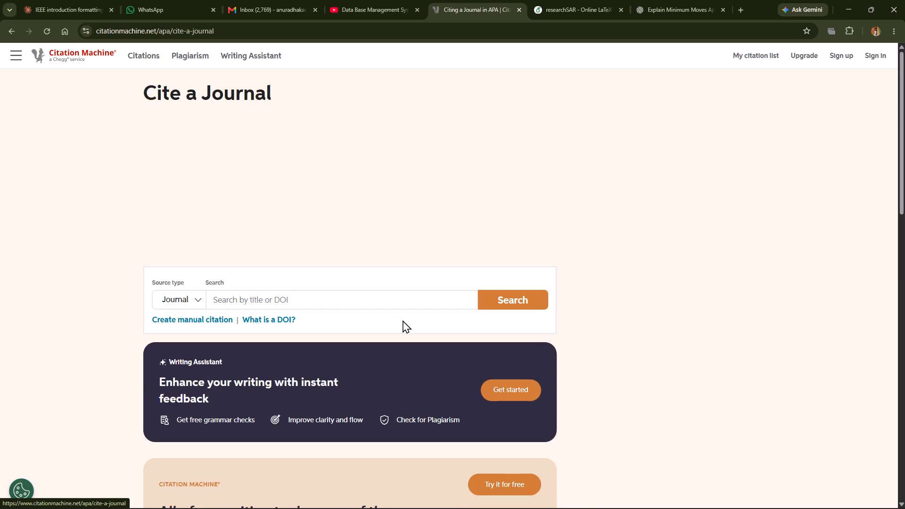
scroll(388, 417, down, 1)
click(385, 236)
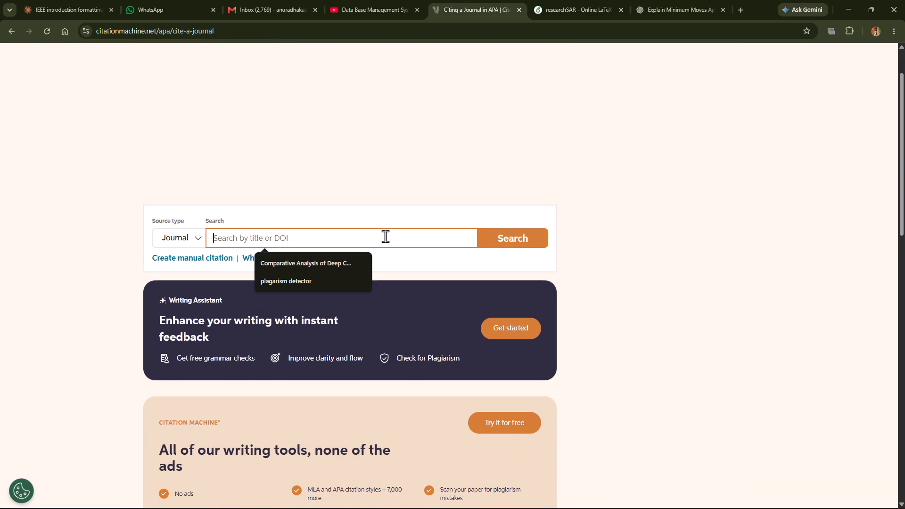
click(338, 259)
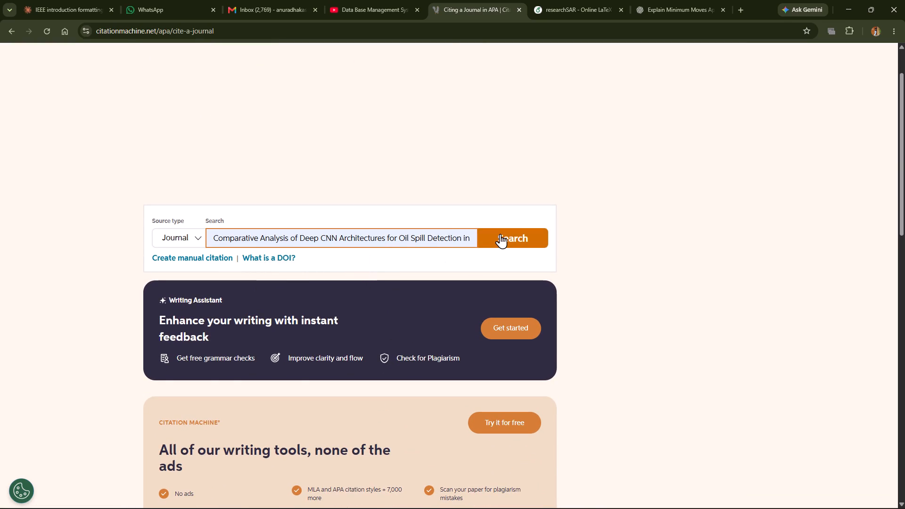
click(500, 234)
Generate the APA journal citation for the 2018 article "Oil Spill Detection and Mapping Using Sentinel 2 Imagery" from the search results.
scroll(389, 347, down, 1)
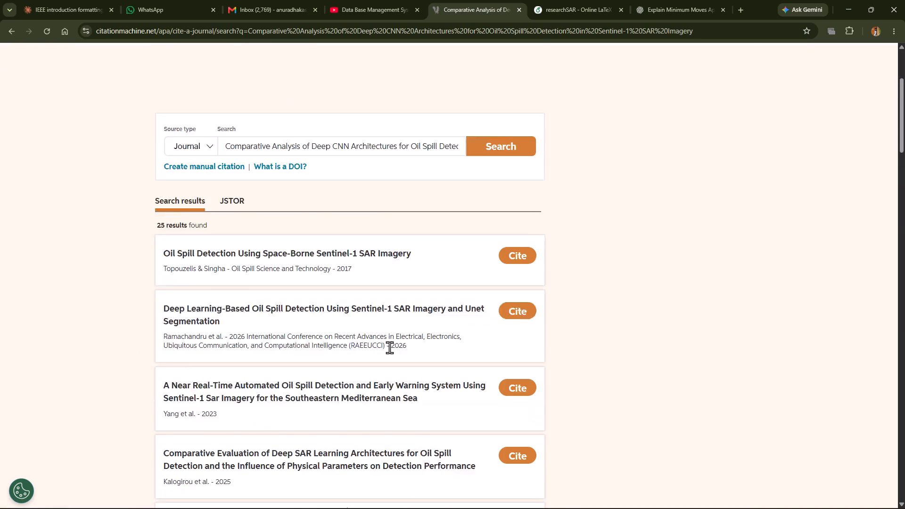
scroll(389, 347, down, 5)
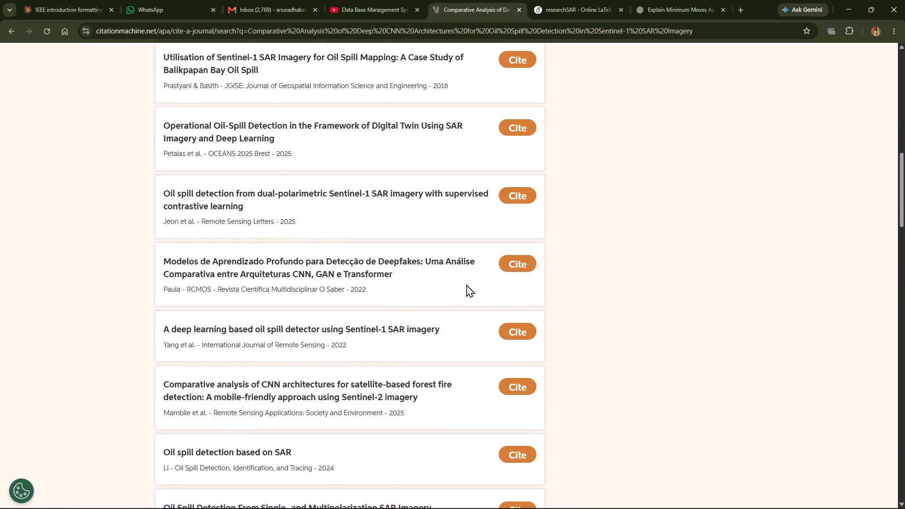
scroll(466, 284, down, 2)
scroll(392, 373, down, 5)
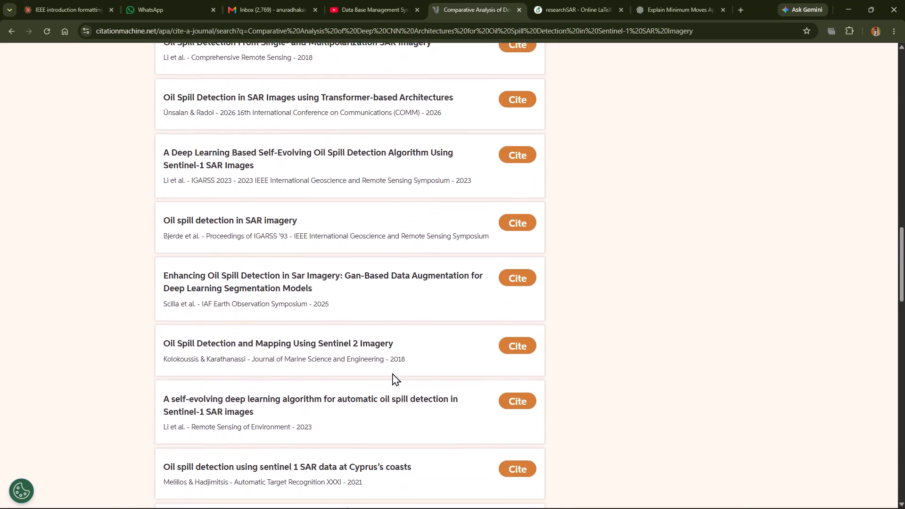
scroll(392, 373, down, 3)
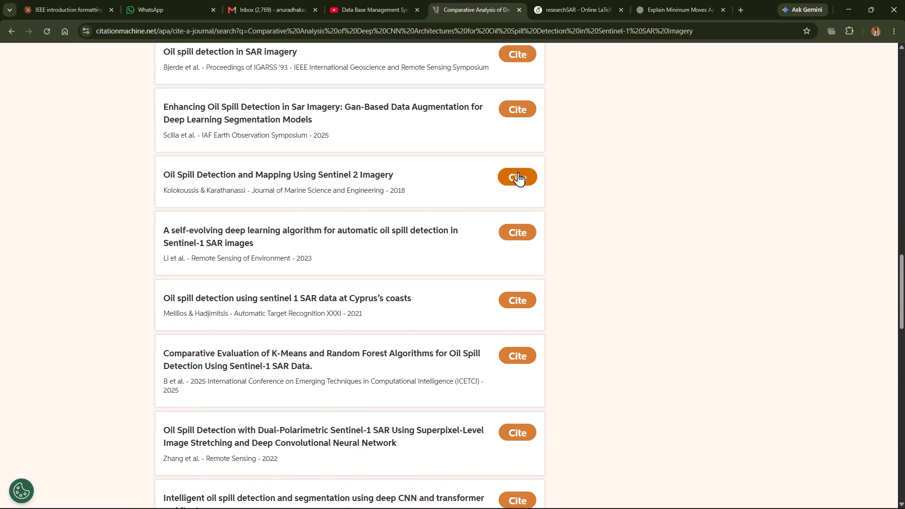
click(518, 172)
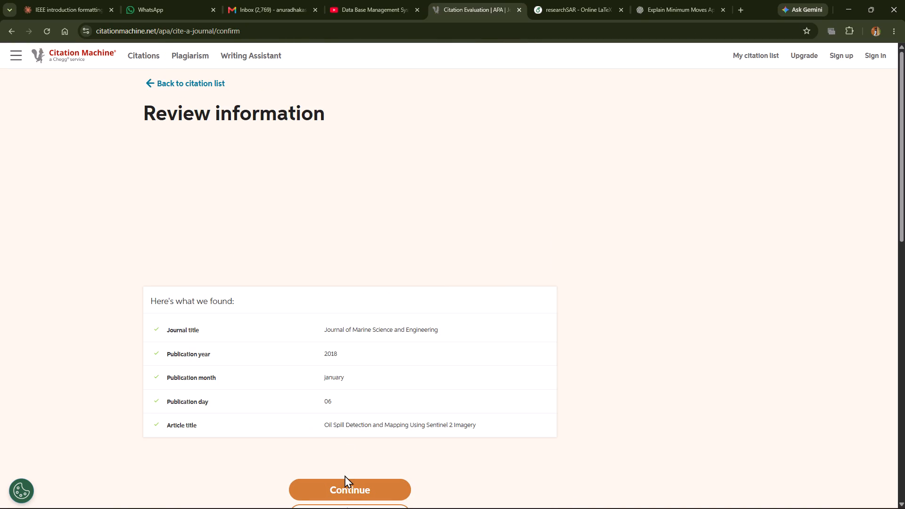
click(349, 489)
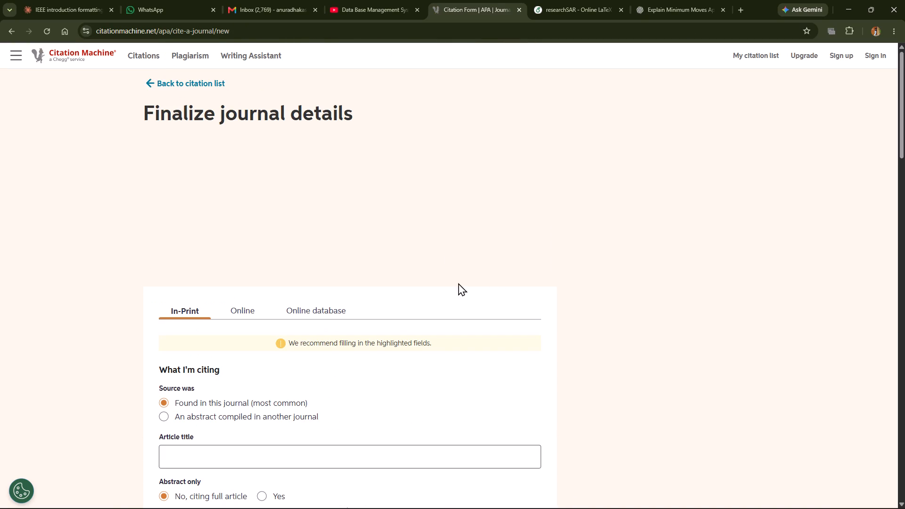
scroll(327, 313, down, 10)
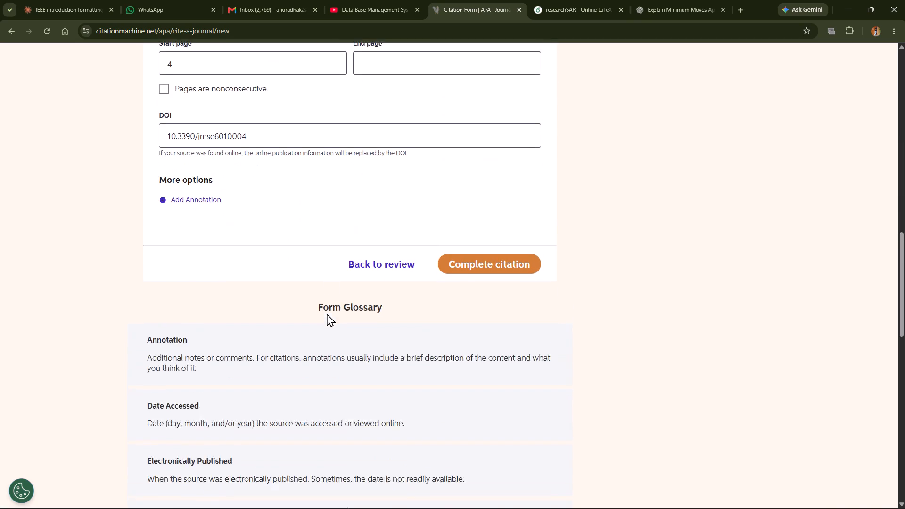
click(514, 207)
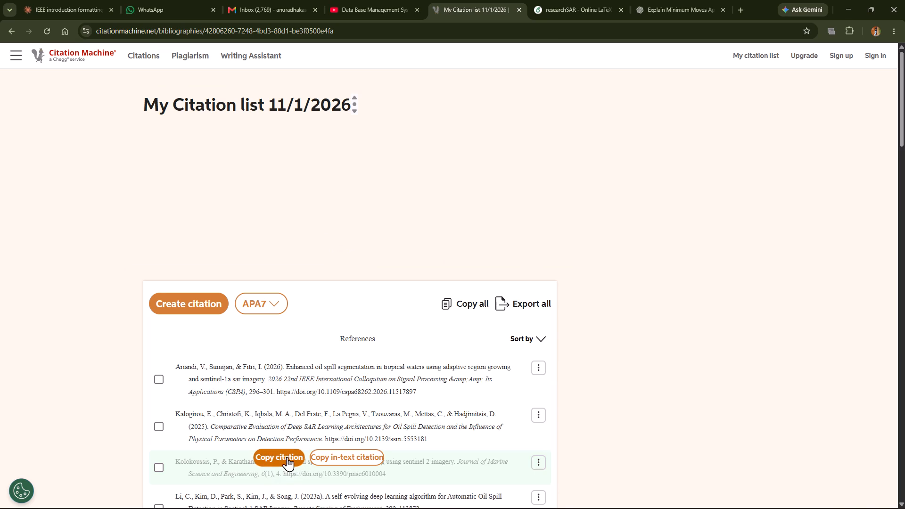
Copy the APA citation of the 2018 Sentinel 2 oil spill detection and mapping article from the citation list.
click(287, 457)
In Overleaf, replace the text of the shortle2020deep entry with the copied citation of the 2018 Sentinel 2 oil spill article.
click(587, 0)
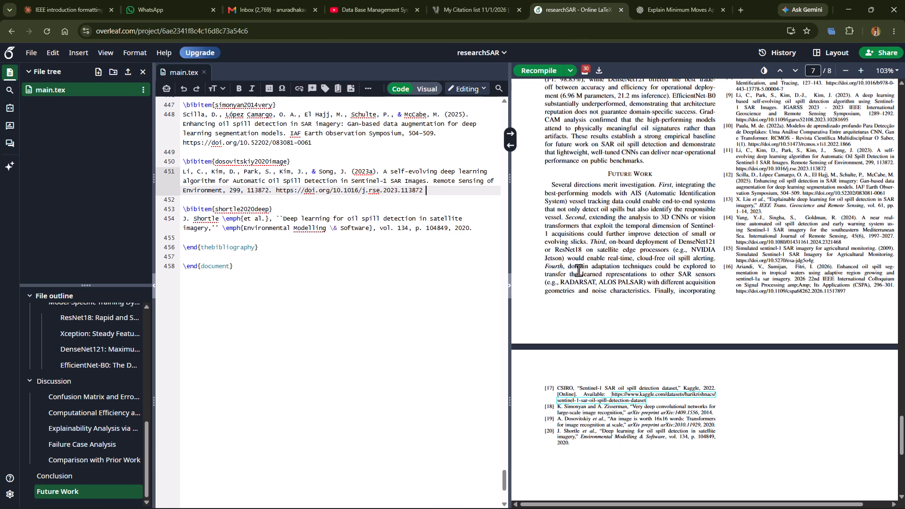
drag(475, 227, 203, 220)
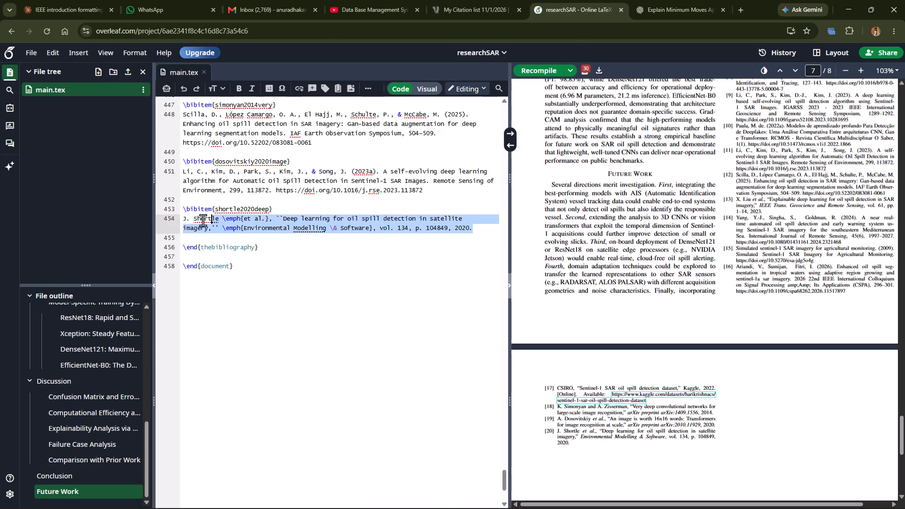
drag(203, 220, 181, 222)
key(BackSpace)
key(ctrl+v)
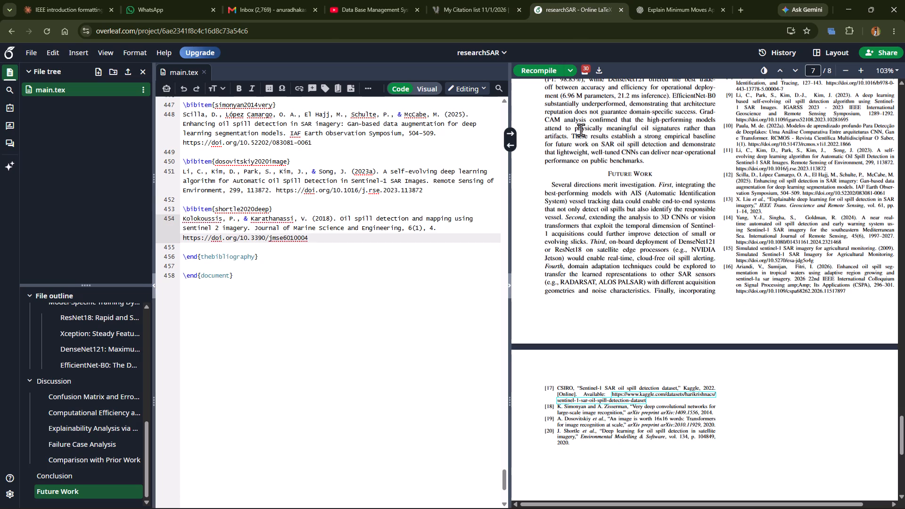
Recompile the researchSAR document with the updated bibliography.
click(546, 68)
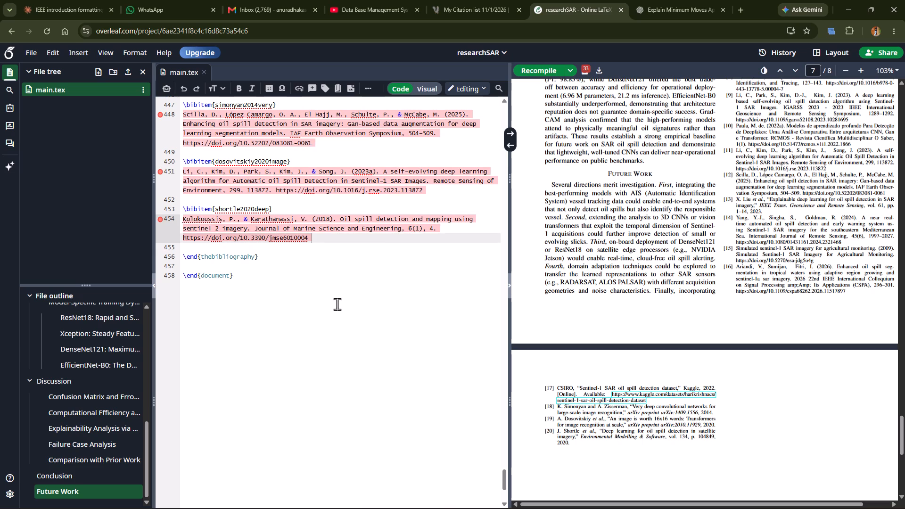
Examine the flagged bibliography entries in main.tex and the errors and warnings in the compile logs, and return to the PDF view.
scroll(337, 304, up, 9)
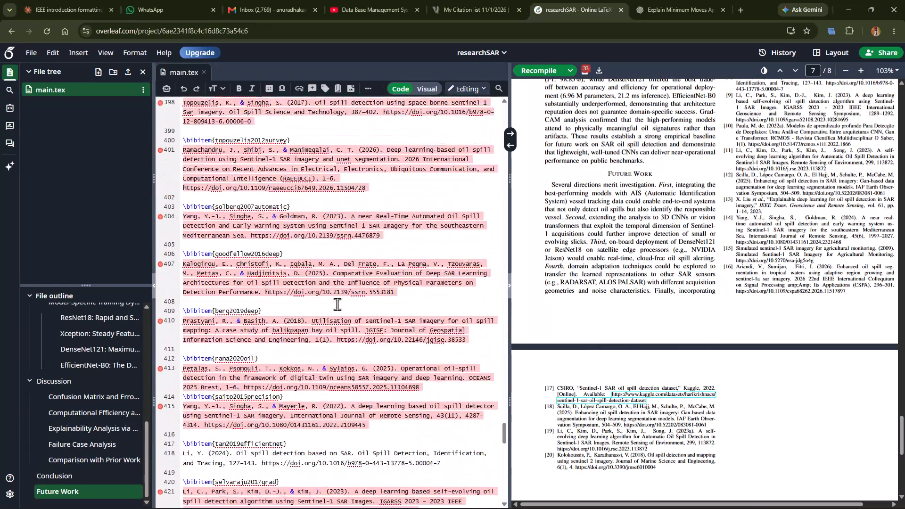
scroll(337, 304, up, 3)
scroll(337, 304, down, 7)
click(337, 304)
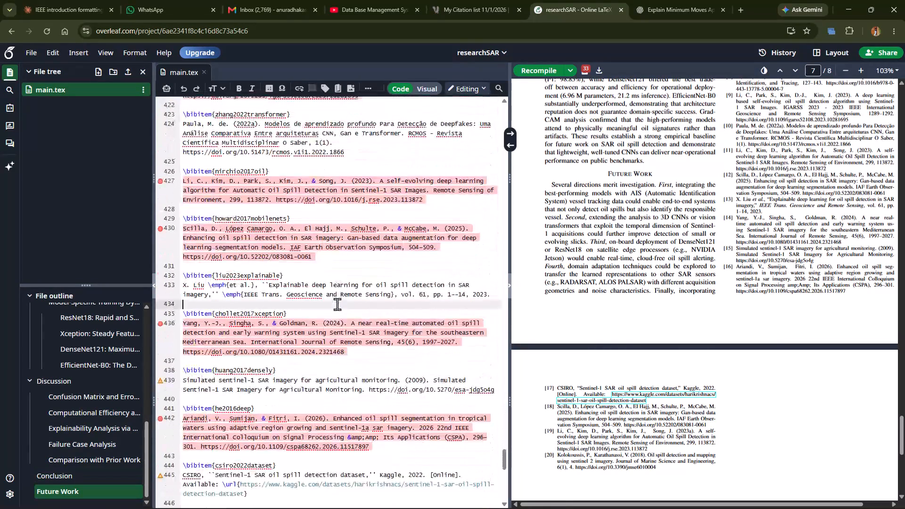
click(590, 66)
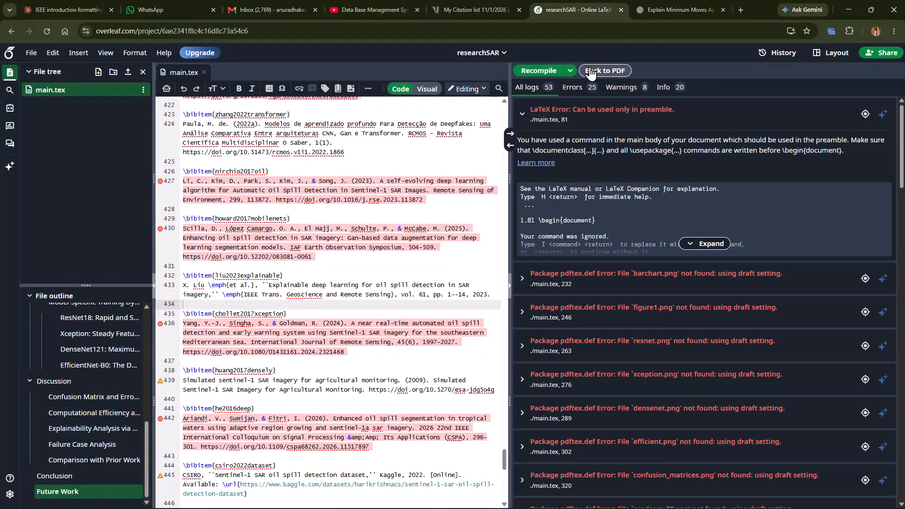
scroll(771, 370, down, 4)
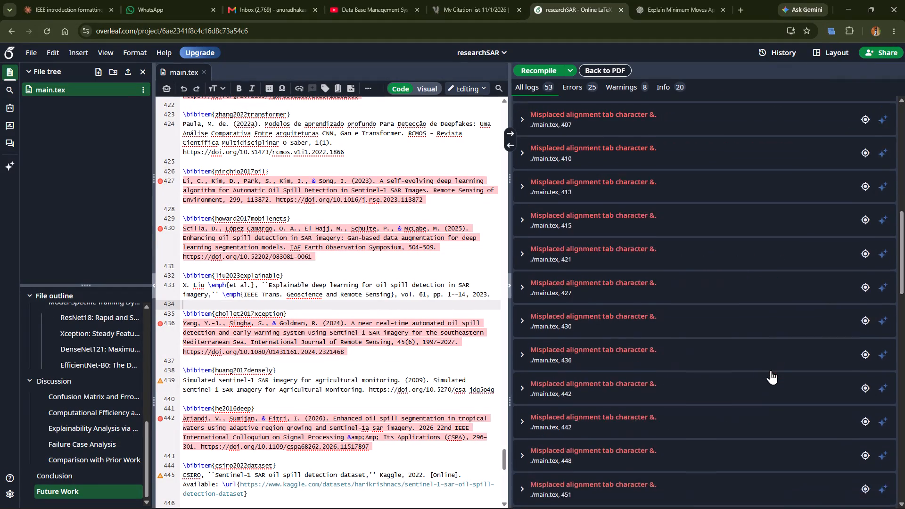
scroll(771, 370, down, 3)
scroll(771, 370, up, 1)
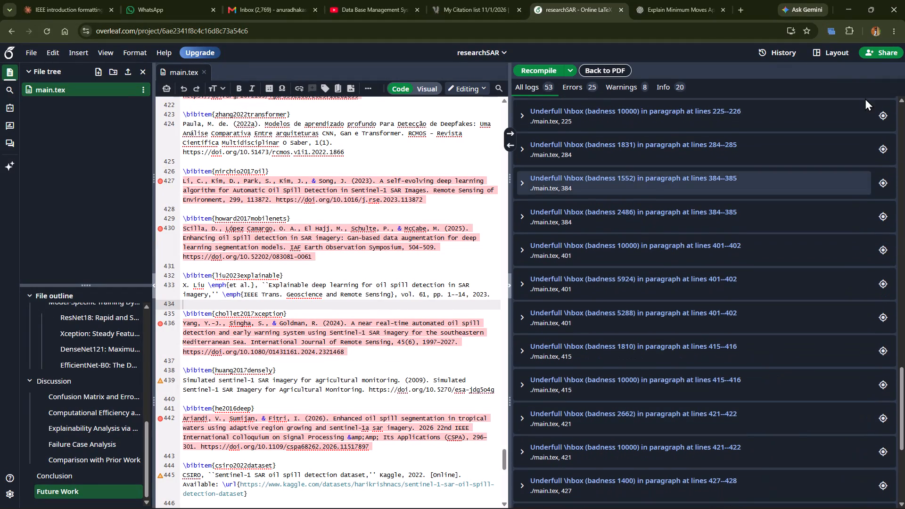
scroll(768, 202, up, 17)
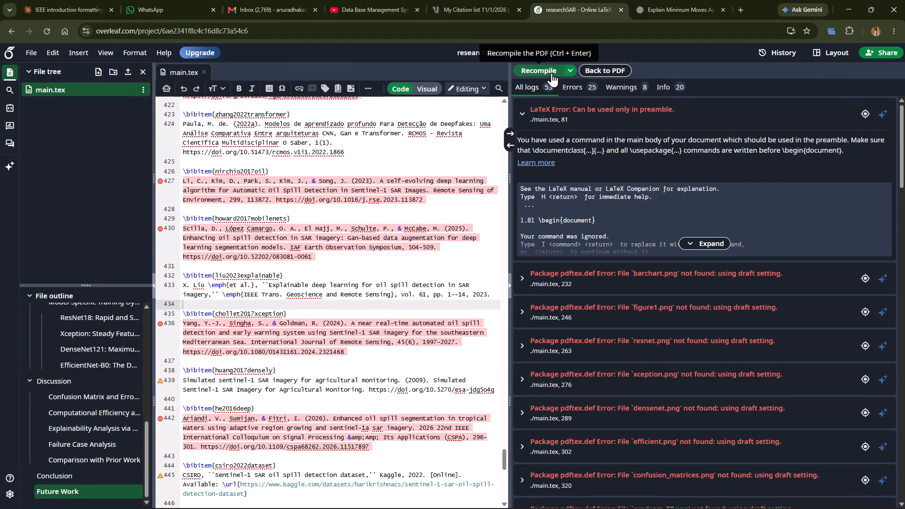
click(620, 66)
scroll(394, 216, up, 11)
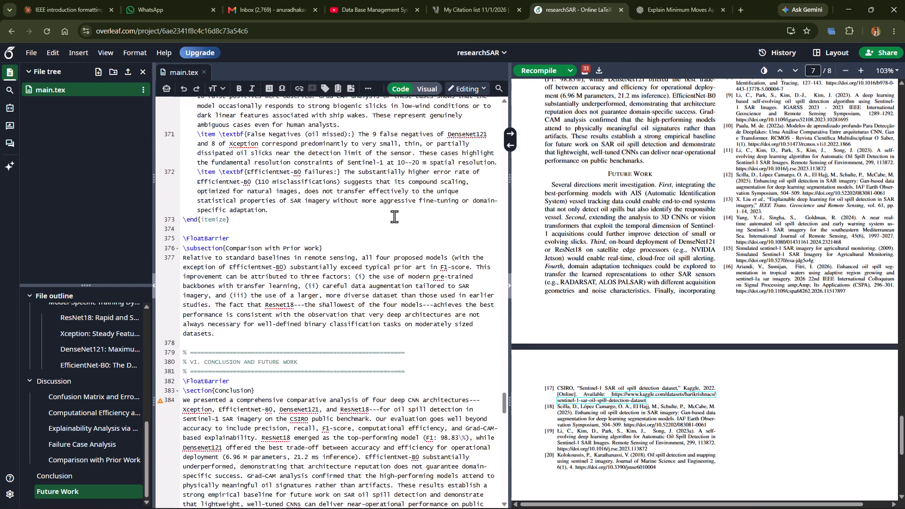